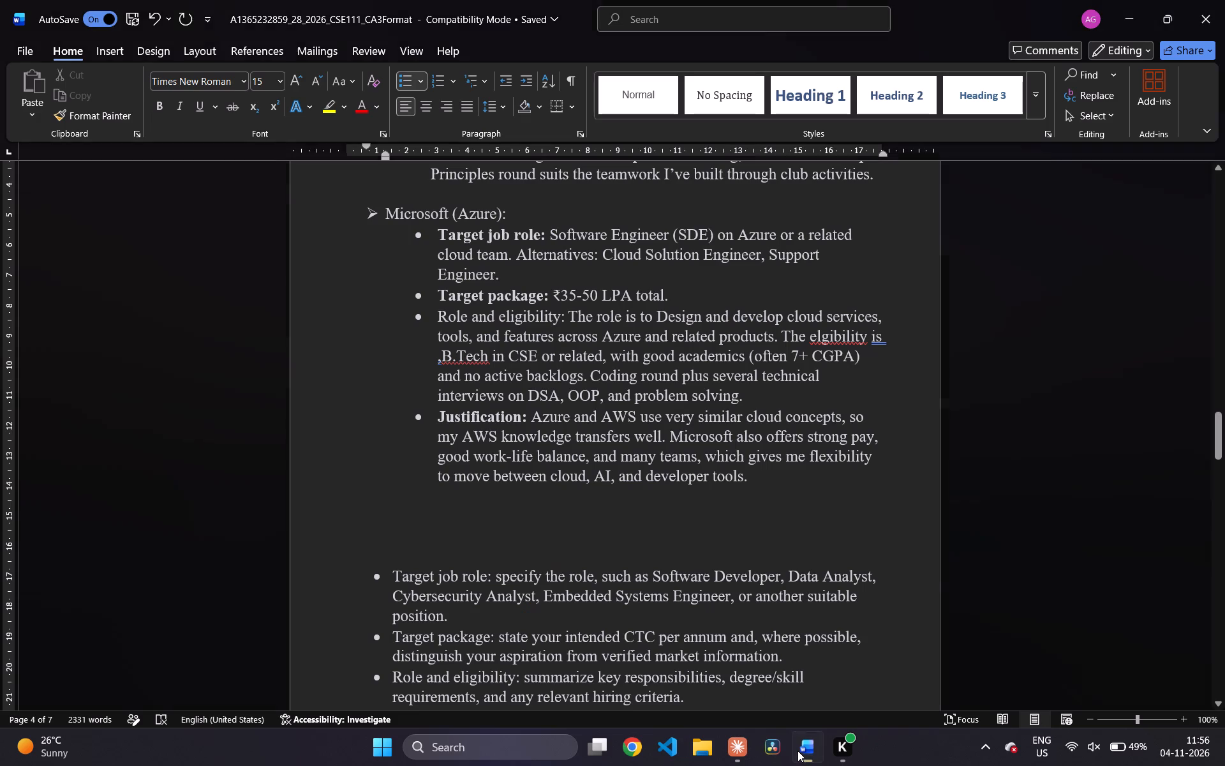
click(749, 488)
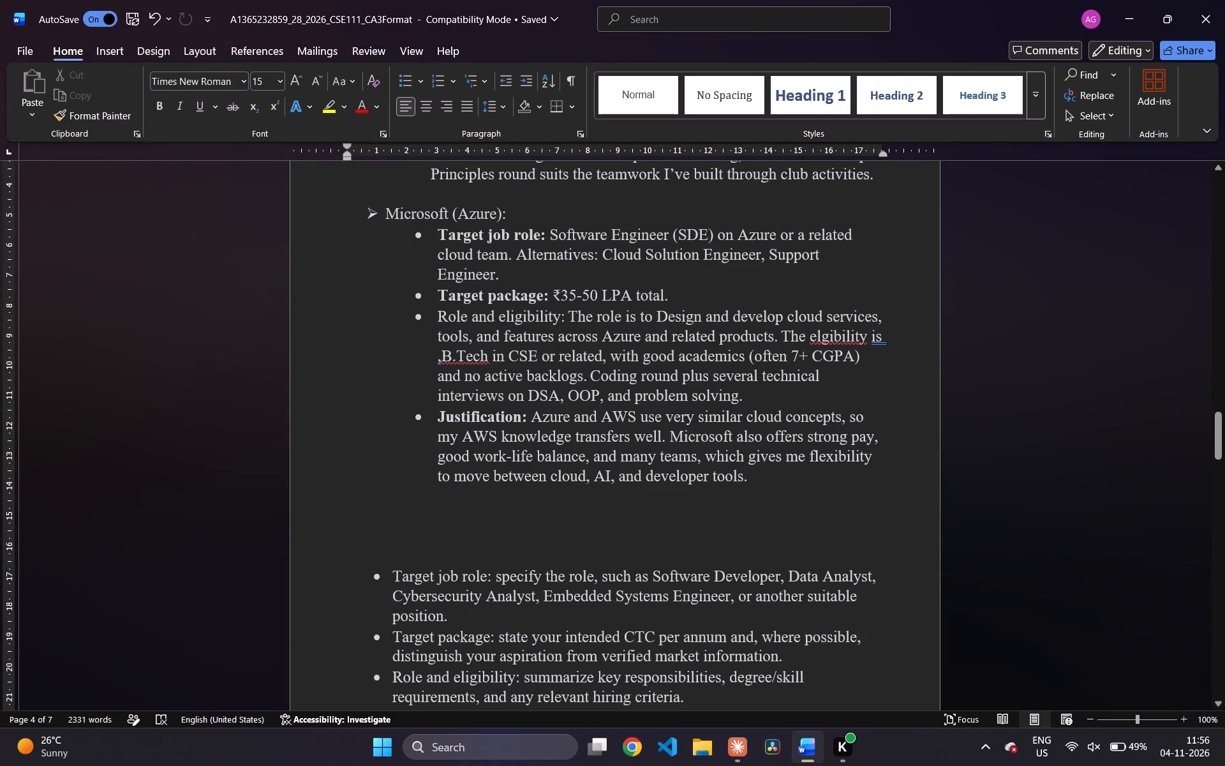
key(BackSpace)
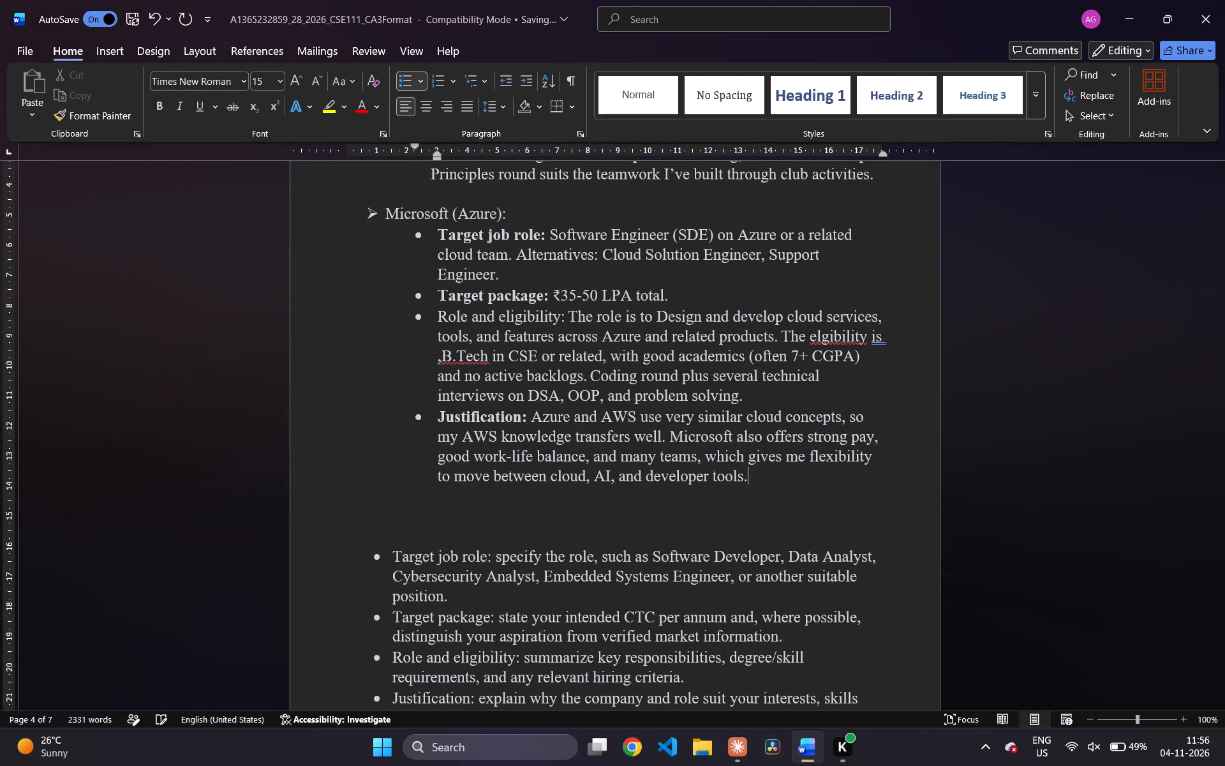
key(Return)
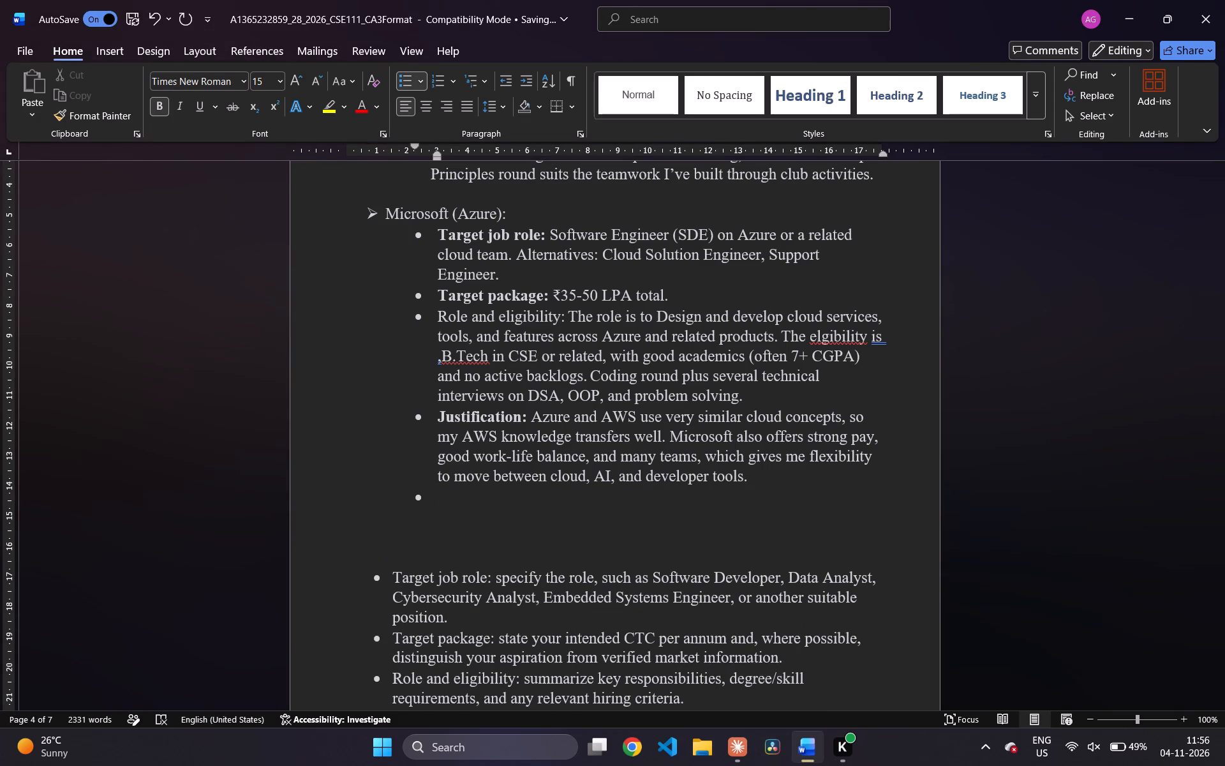
key(Return)
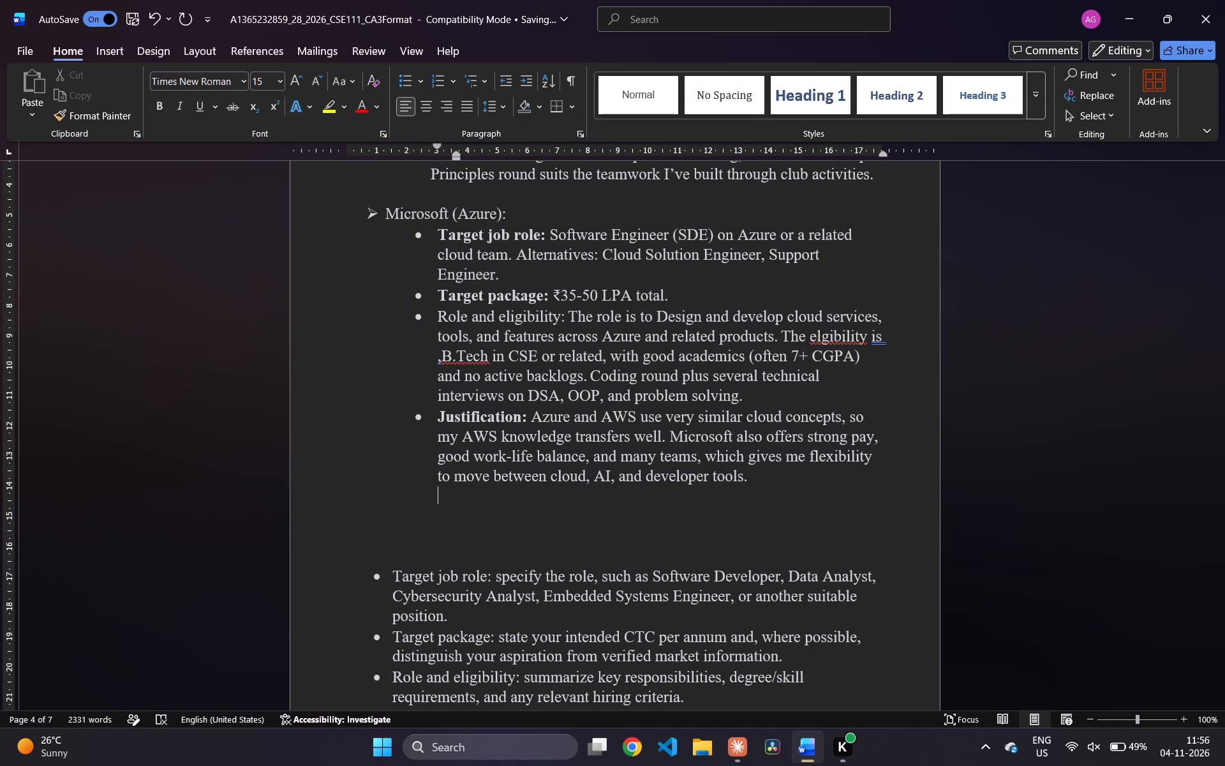
key(Return)
key(BackSpace)
key(BackSpace)
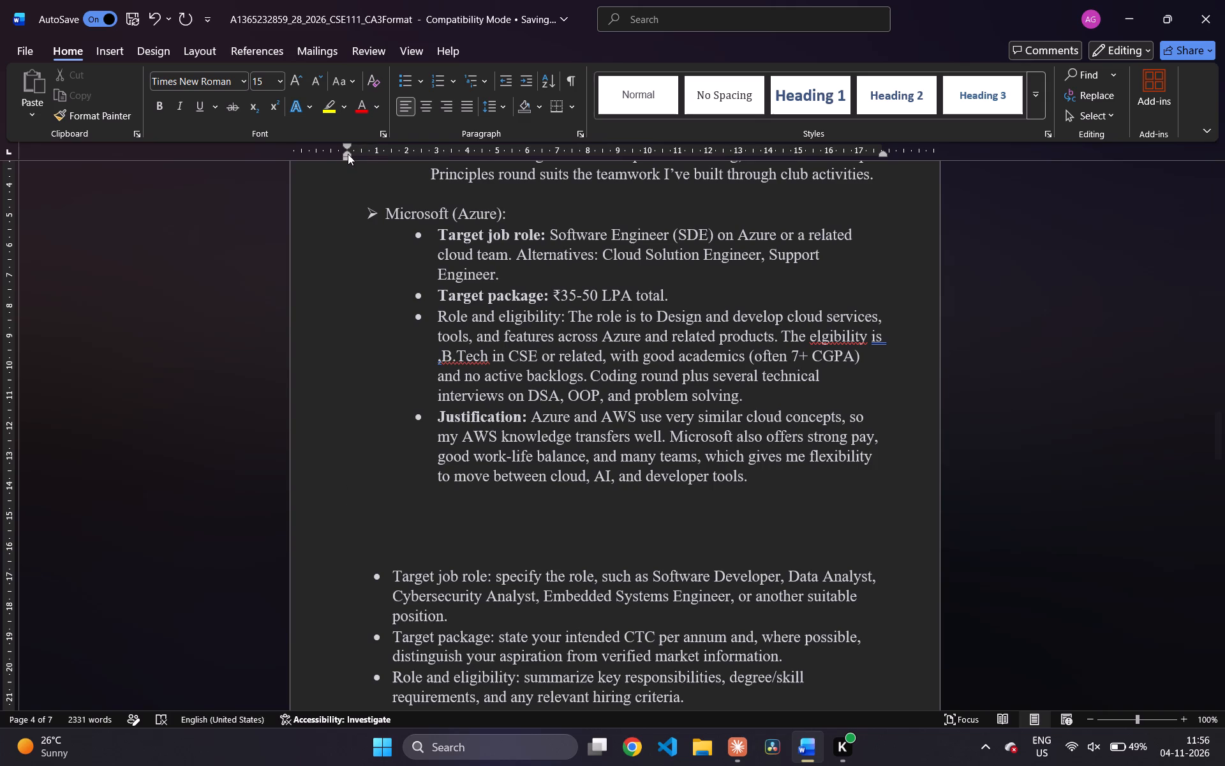
drag(348, 154, 360, 158)
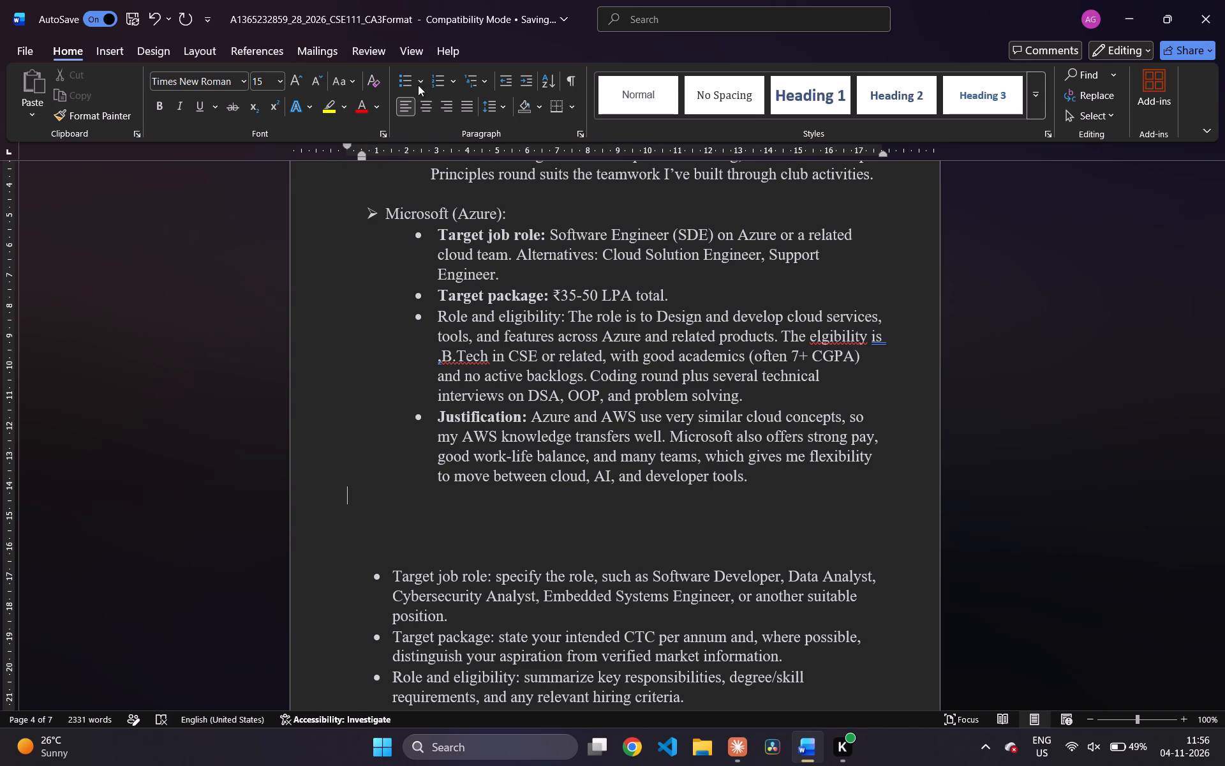
click(416, 80)
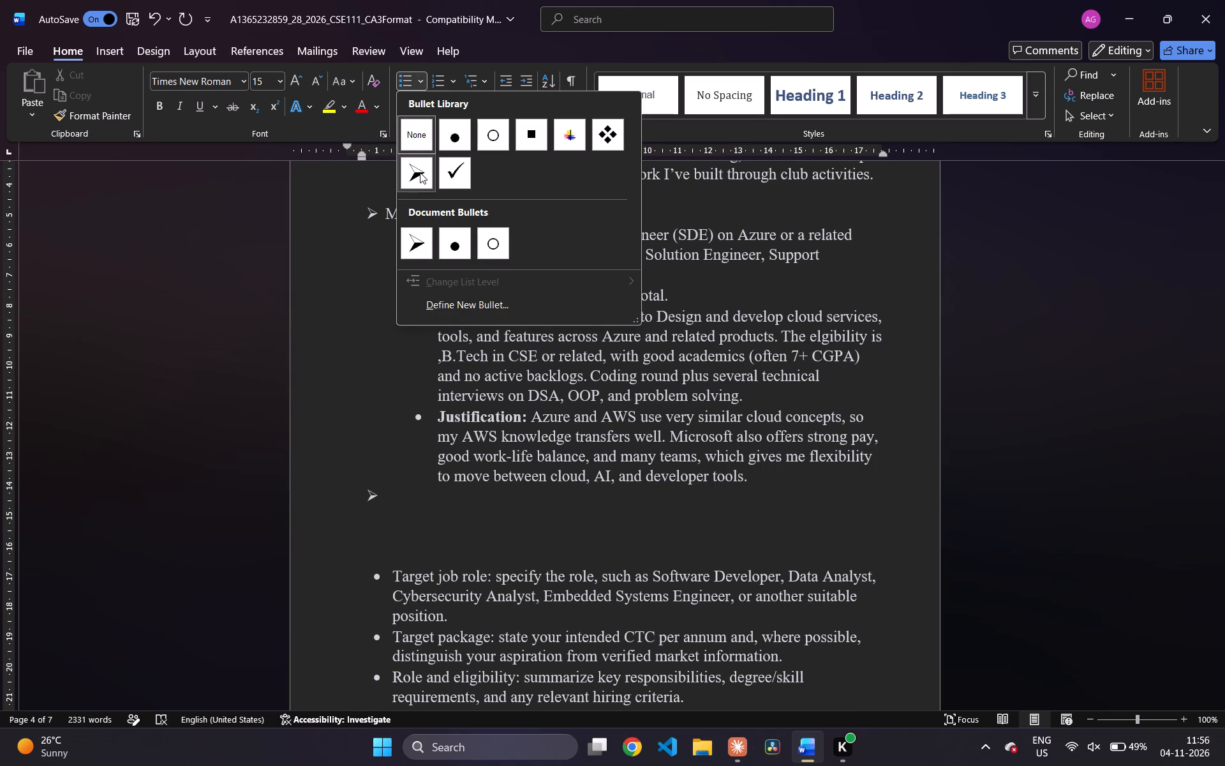
click(420, 172)
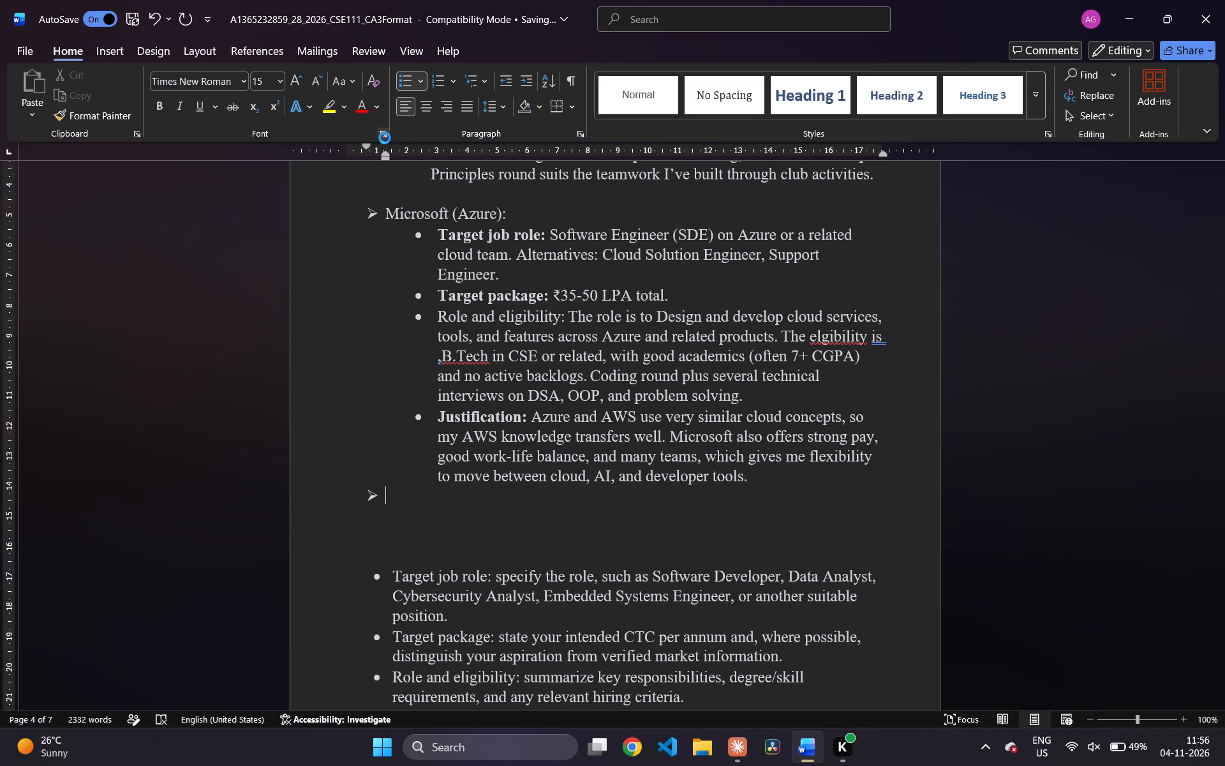
click(387, 157)
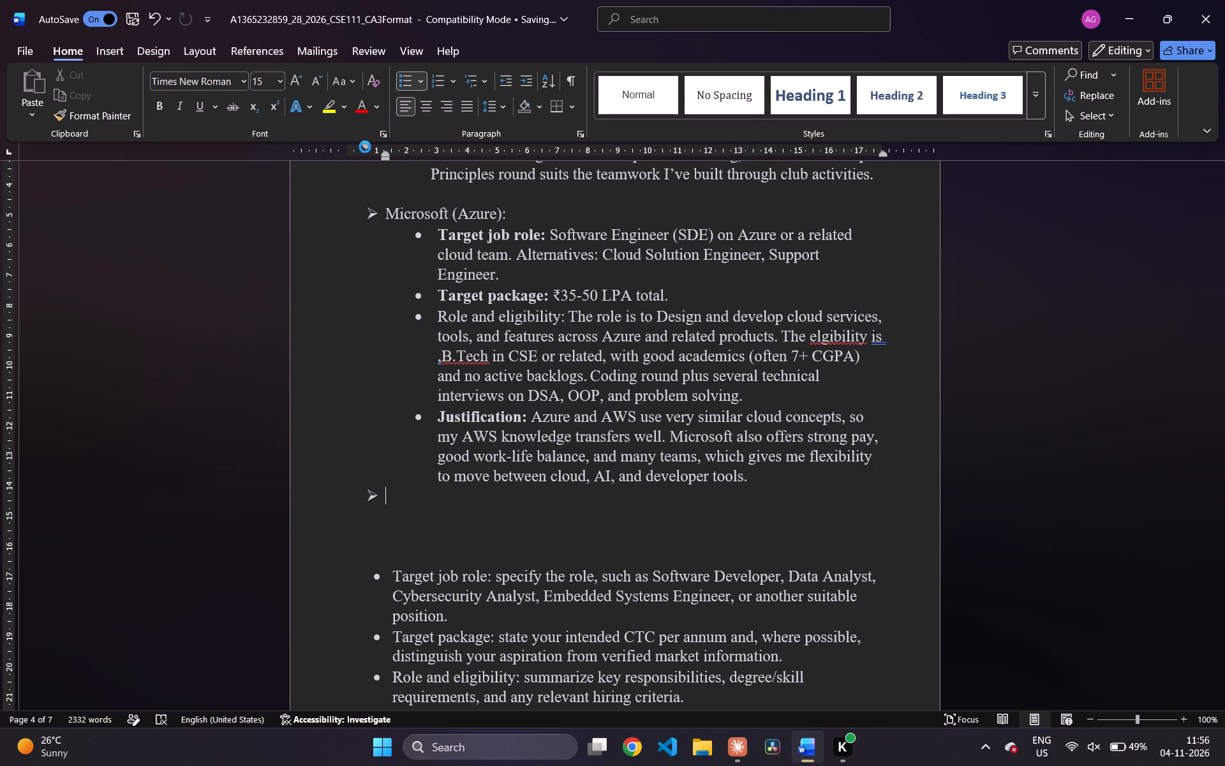
click(365, 147)
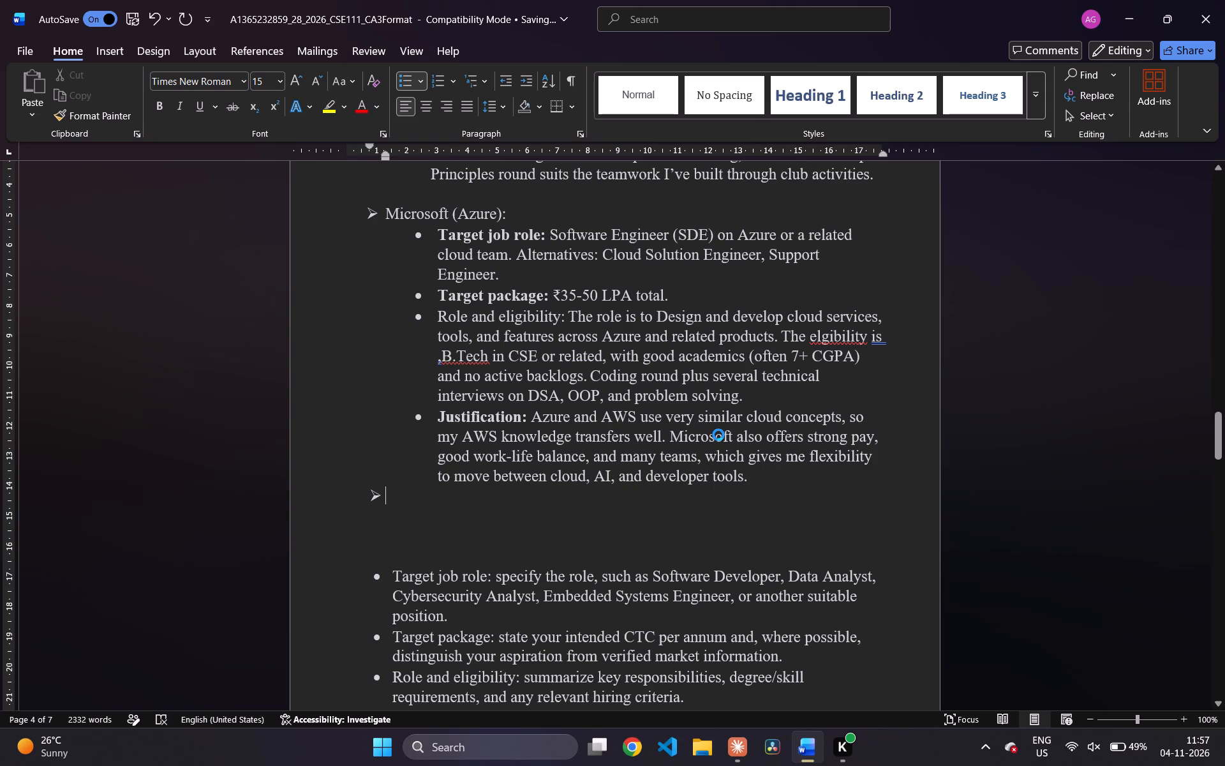
Enter the company heading "Google (Google cloud):" at the new arrow bullet and add an unbulleted line beneath it.
key(shift+g)
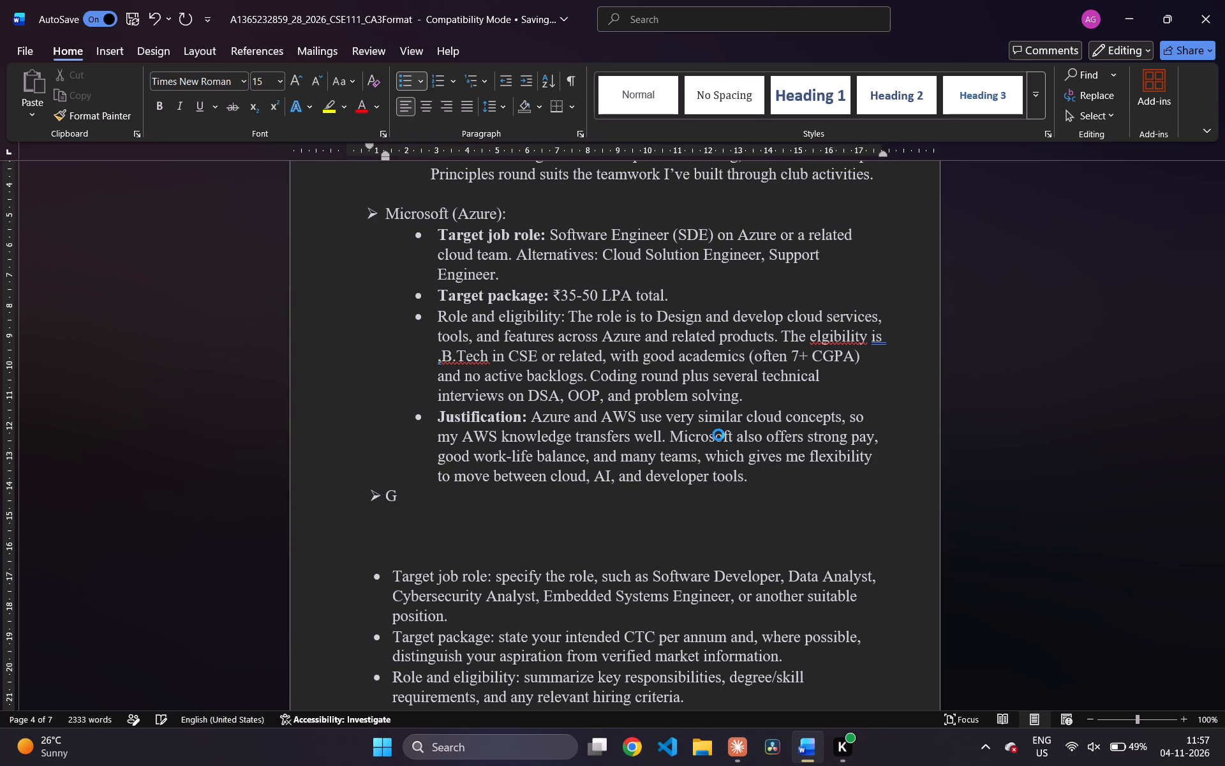
text(ooglt)
key(space)
key(BackSpace)
key(BackSpace)
text(e)
key(space)
key(shift+parenleft)
text(Googlr)
key(space)
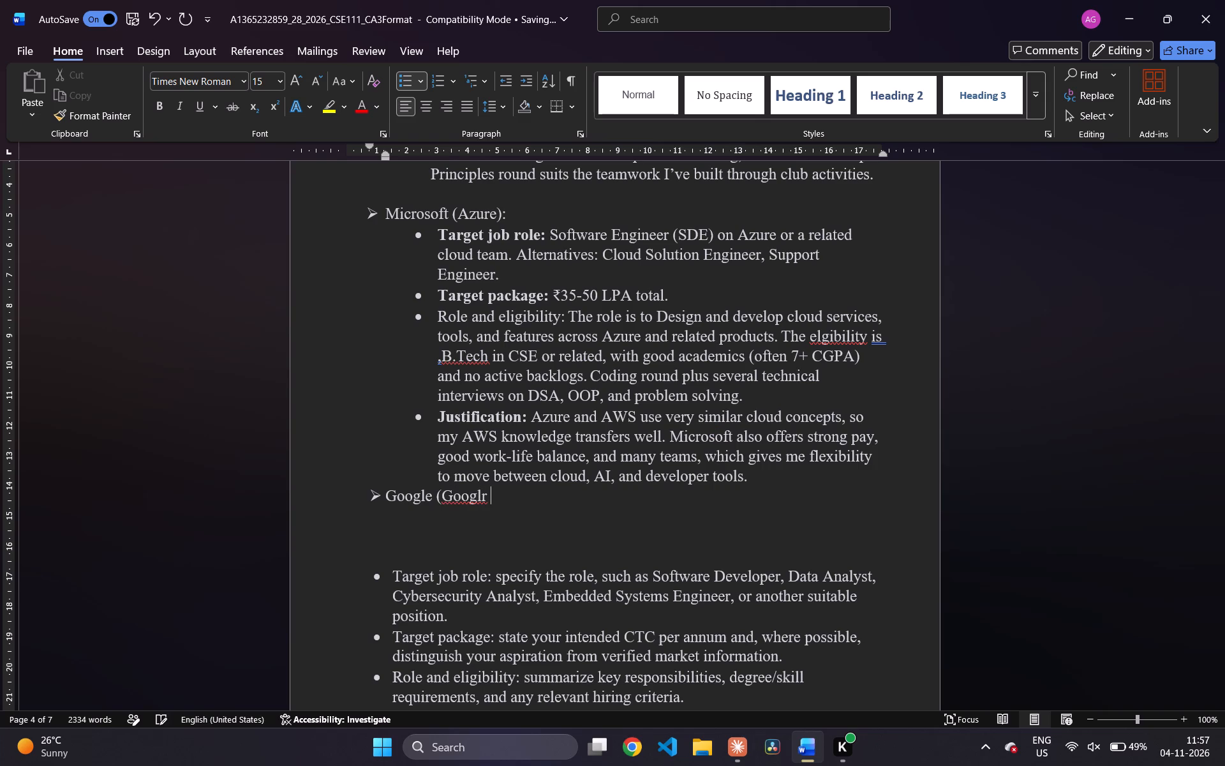
key(BackSpace)
key(BackSpace)
text(e cloud)
key(shift+parenright)
key(shift+colon)
key(Return)
key(BackSpace)
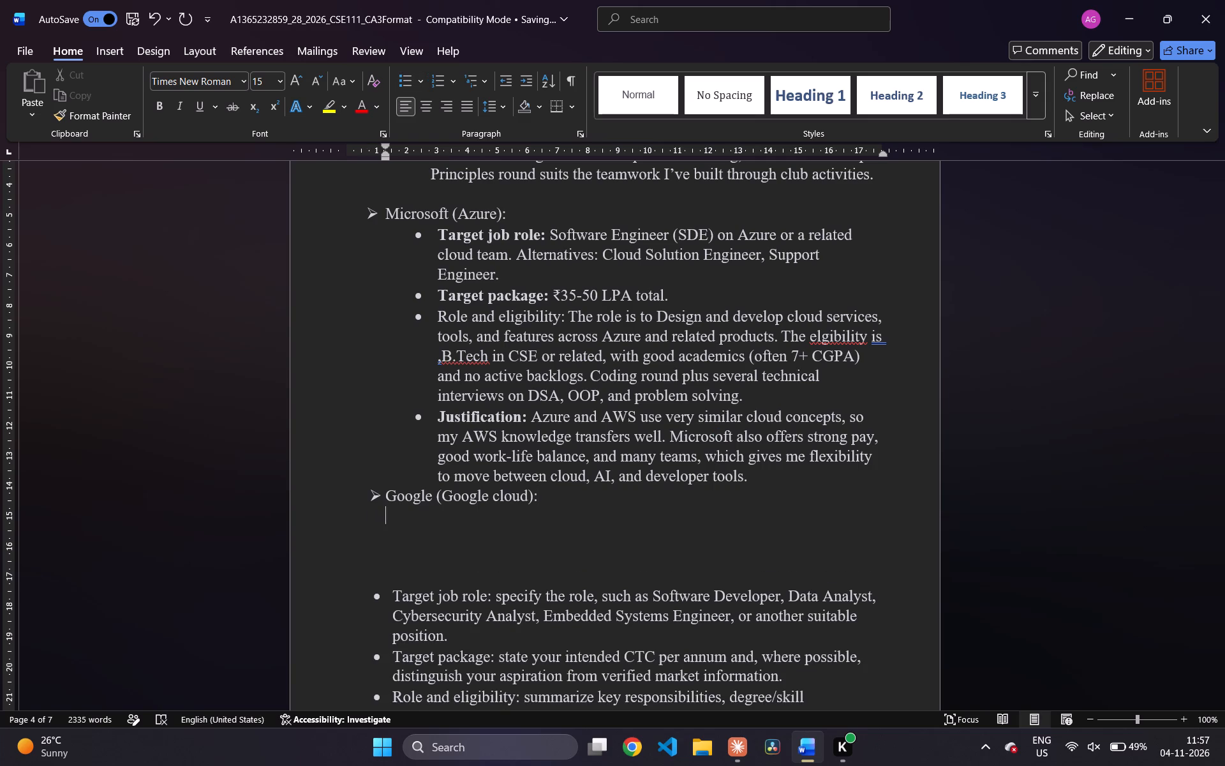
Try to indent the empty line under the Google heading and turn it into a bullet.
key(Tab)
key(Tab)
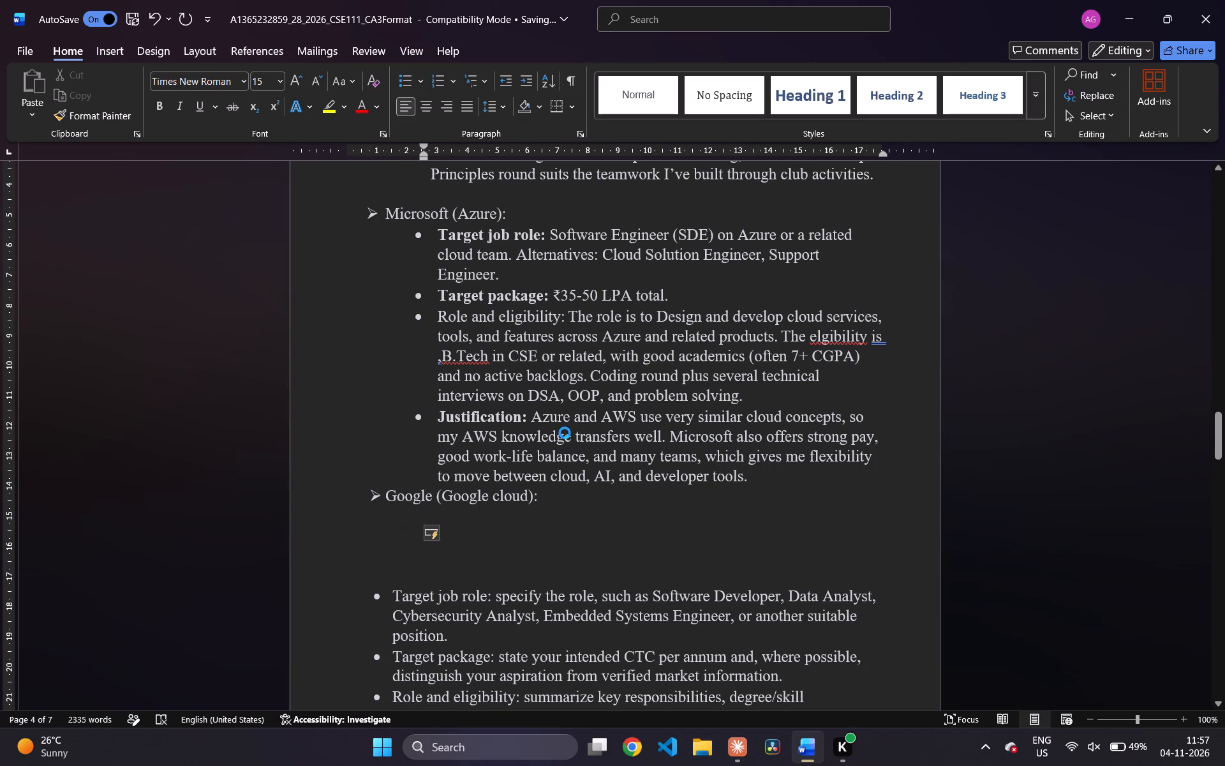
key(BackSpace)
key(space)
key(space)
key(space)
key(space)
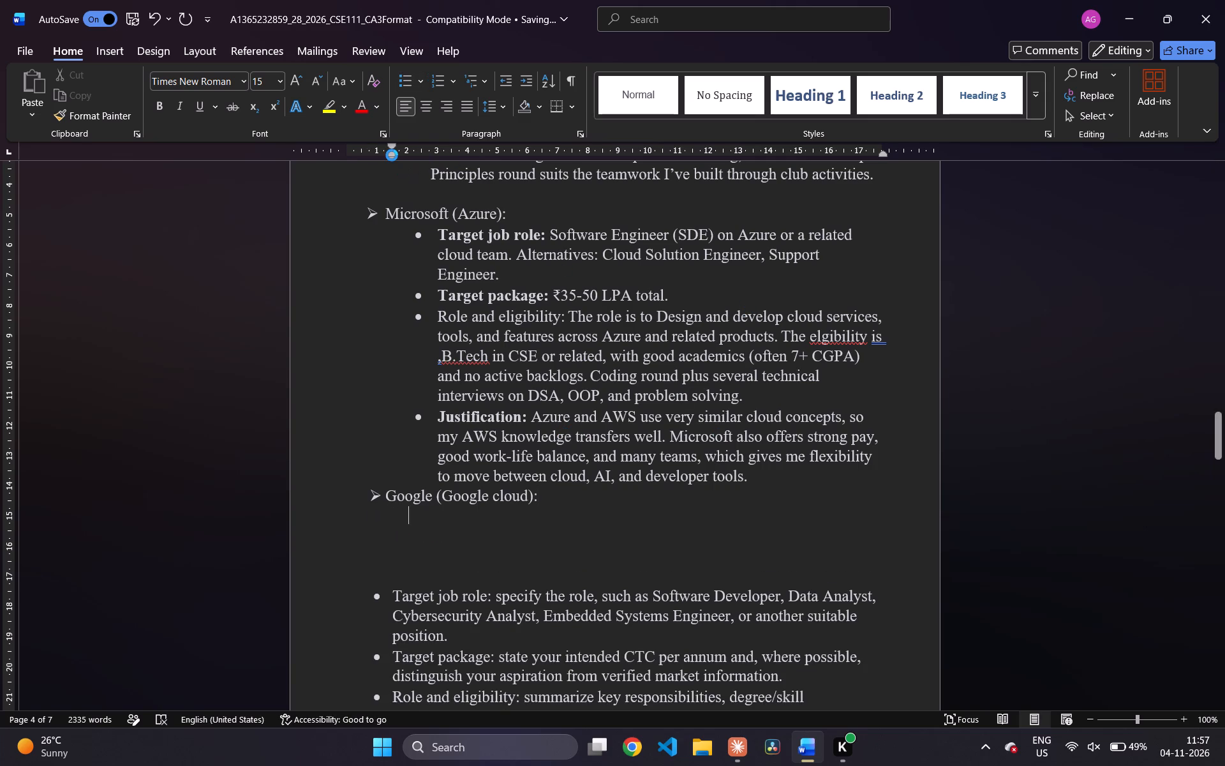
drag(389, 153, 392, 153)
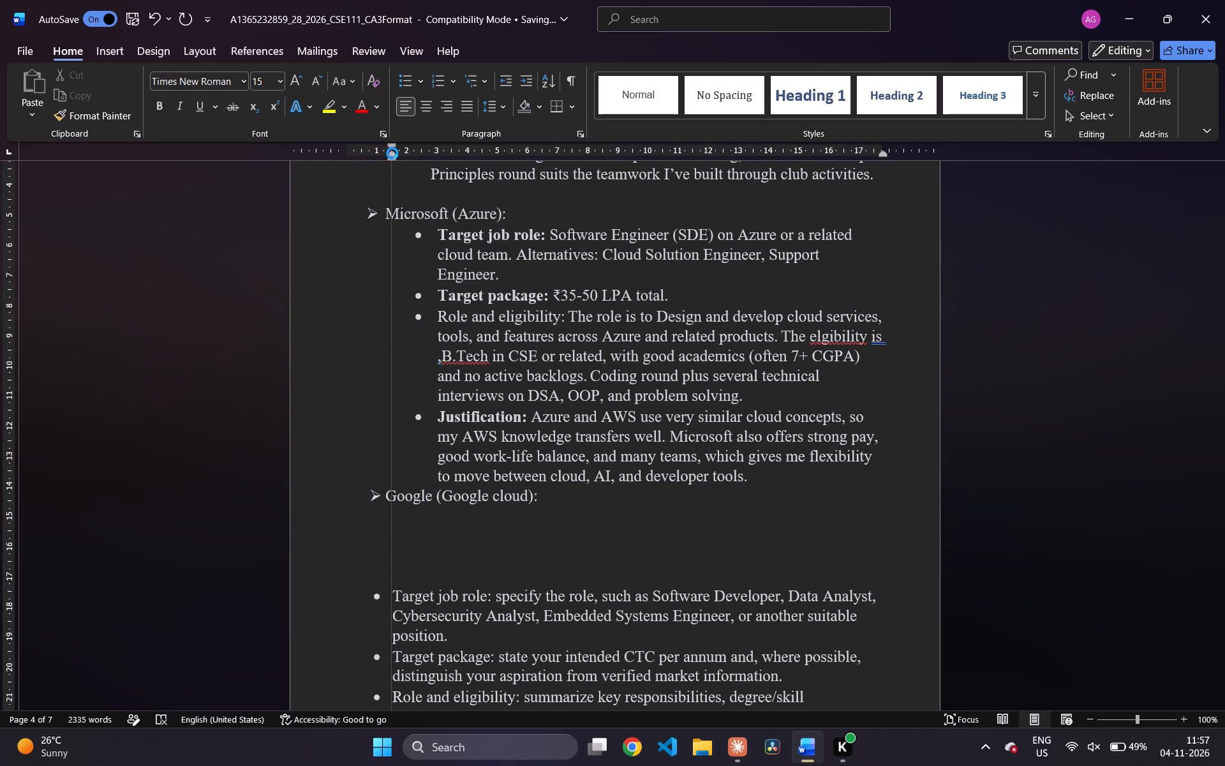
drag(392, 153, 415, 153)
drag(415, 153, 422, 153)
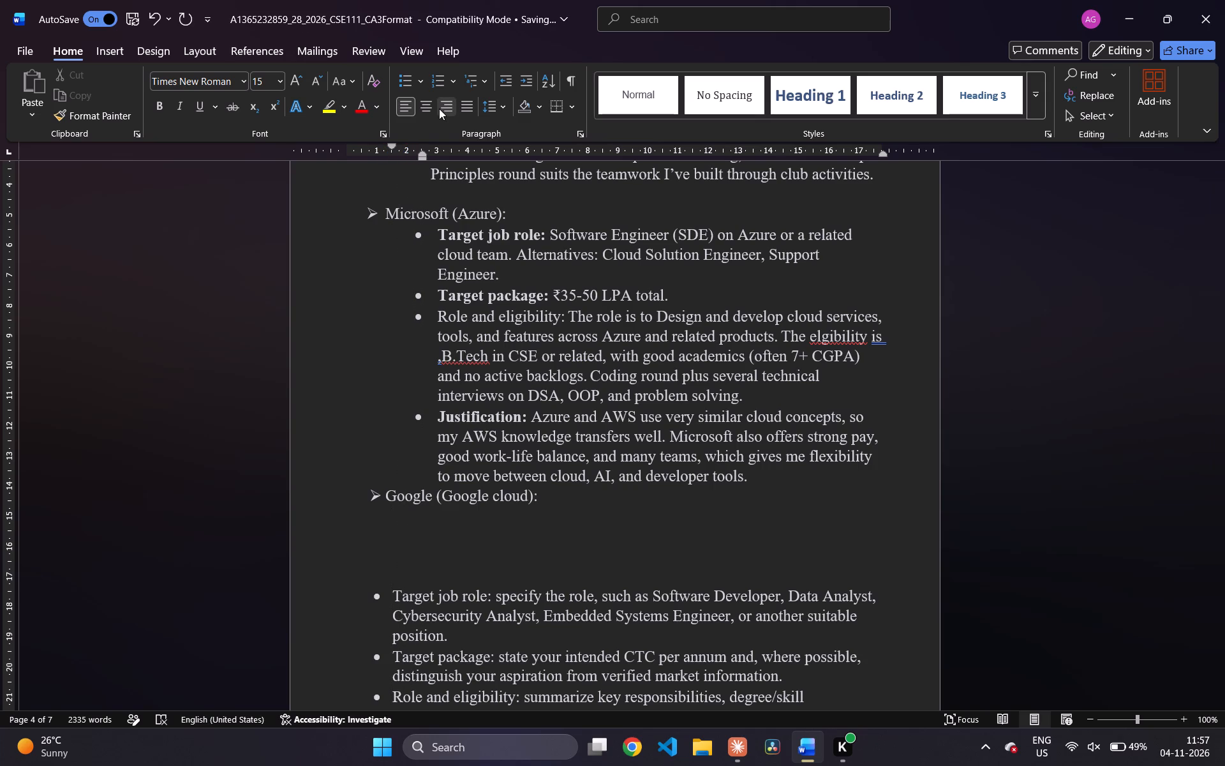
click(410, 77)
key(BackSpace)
Indent the empty line under the Google heading with spaces and give it a solid round bullet.
key(space)
key(space)
key(space)
key(space)
key(space)
key(space)
key(space)
key(space)
key(space)
key(space)
key(space)
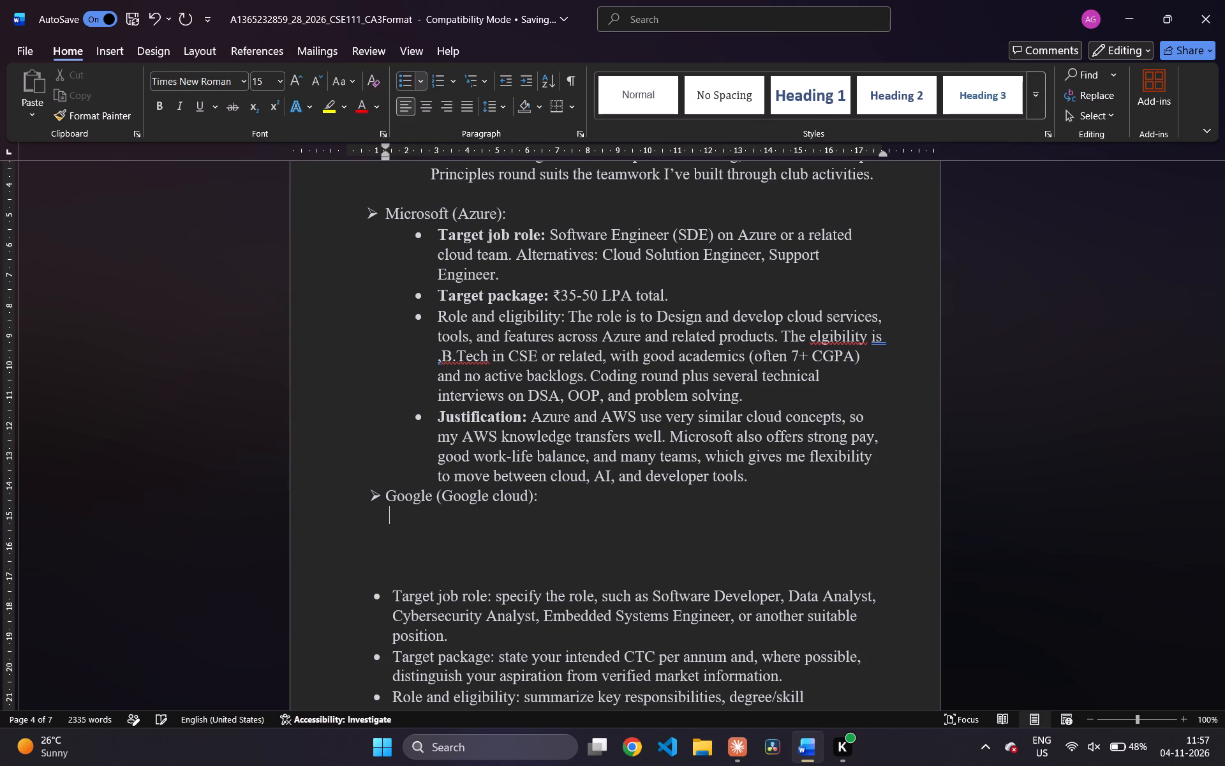
key(BackSpace)
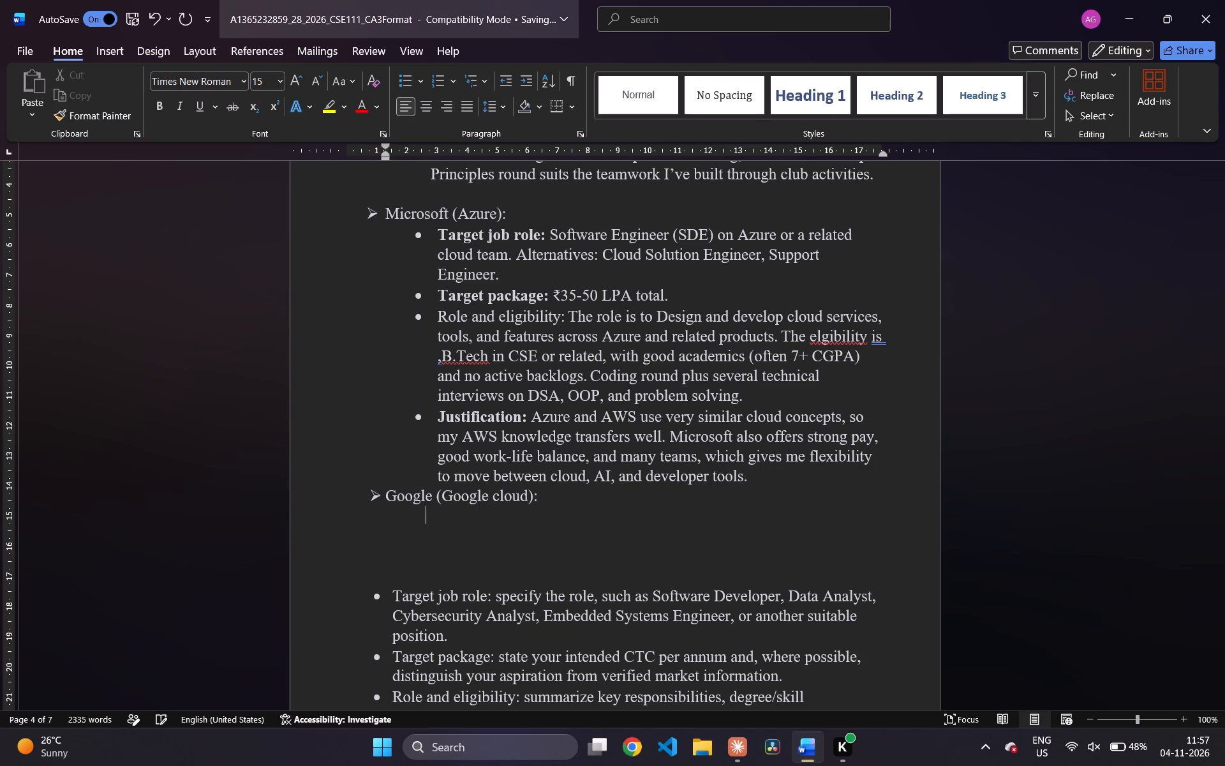
key(BackSpace)
key(BackSpace)
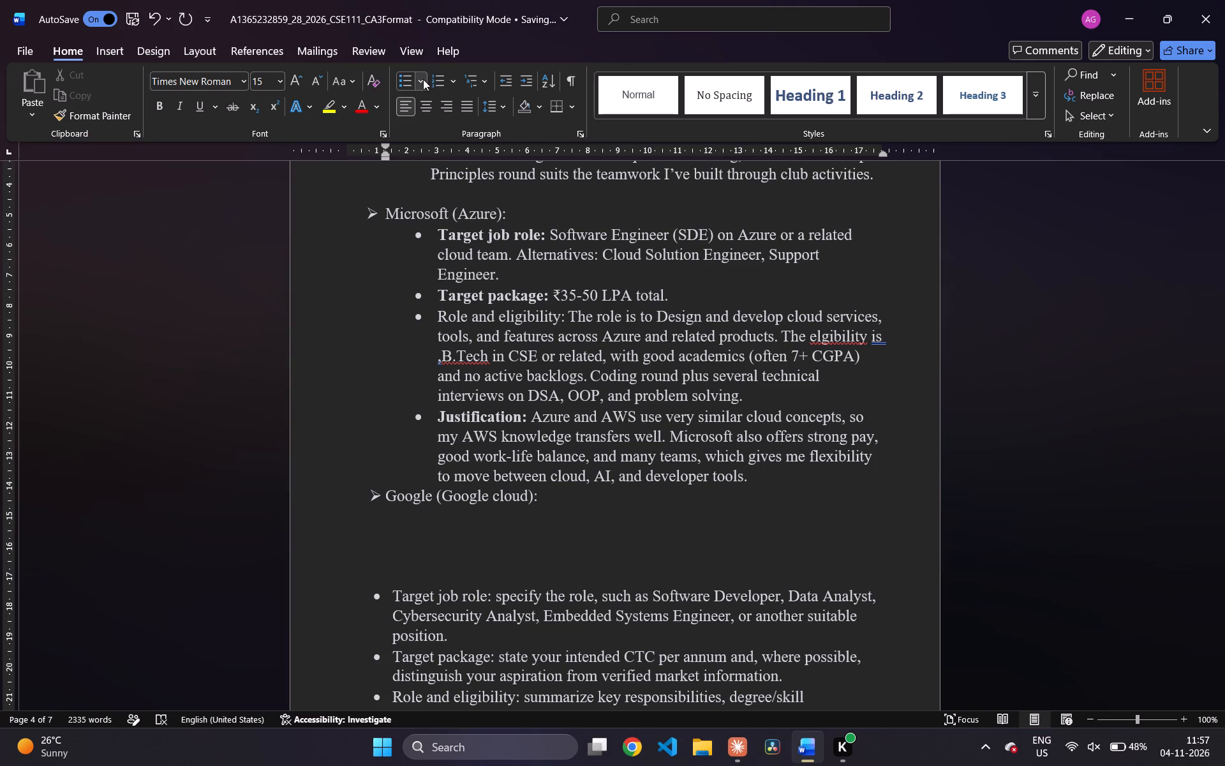
click(423, 82)
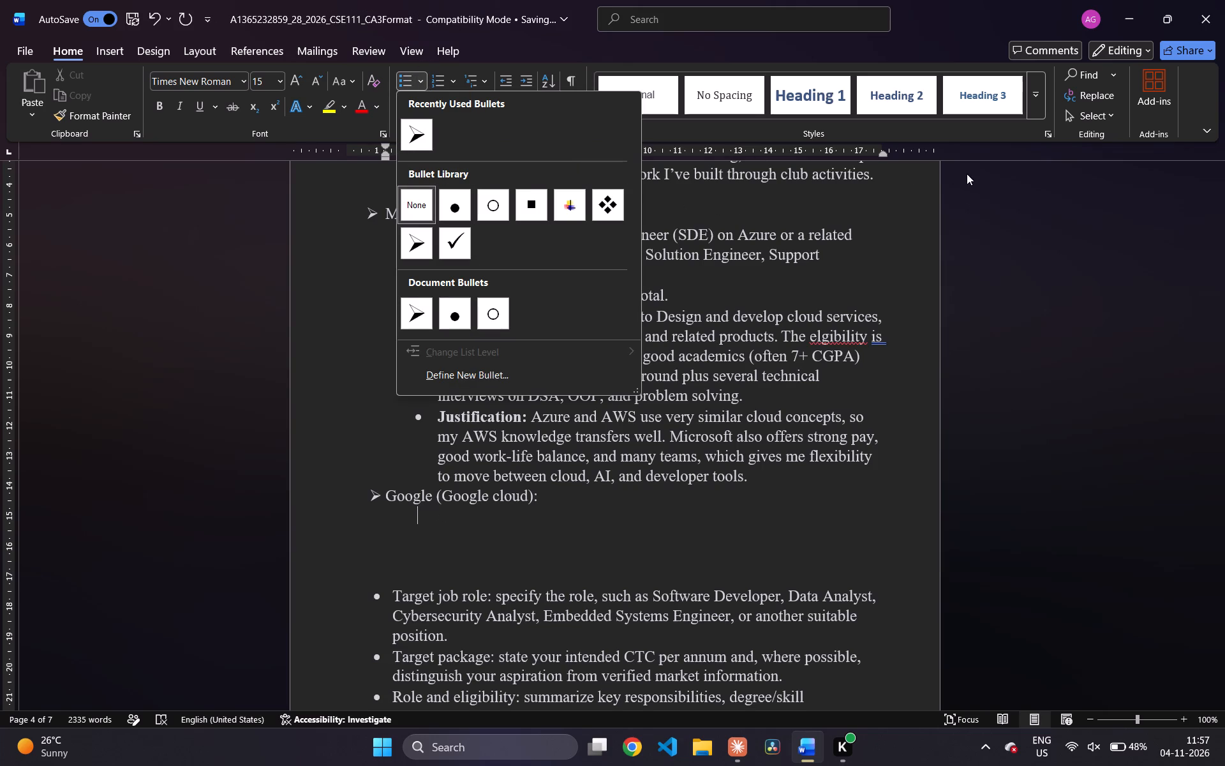
click(468, 201)
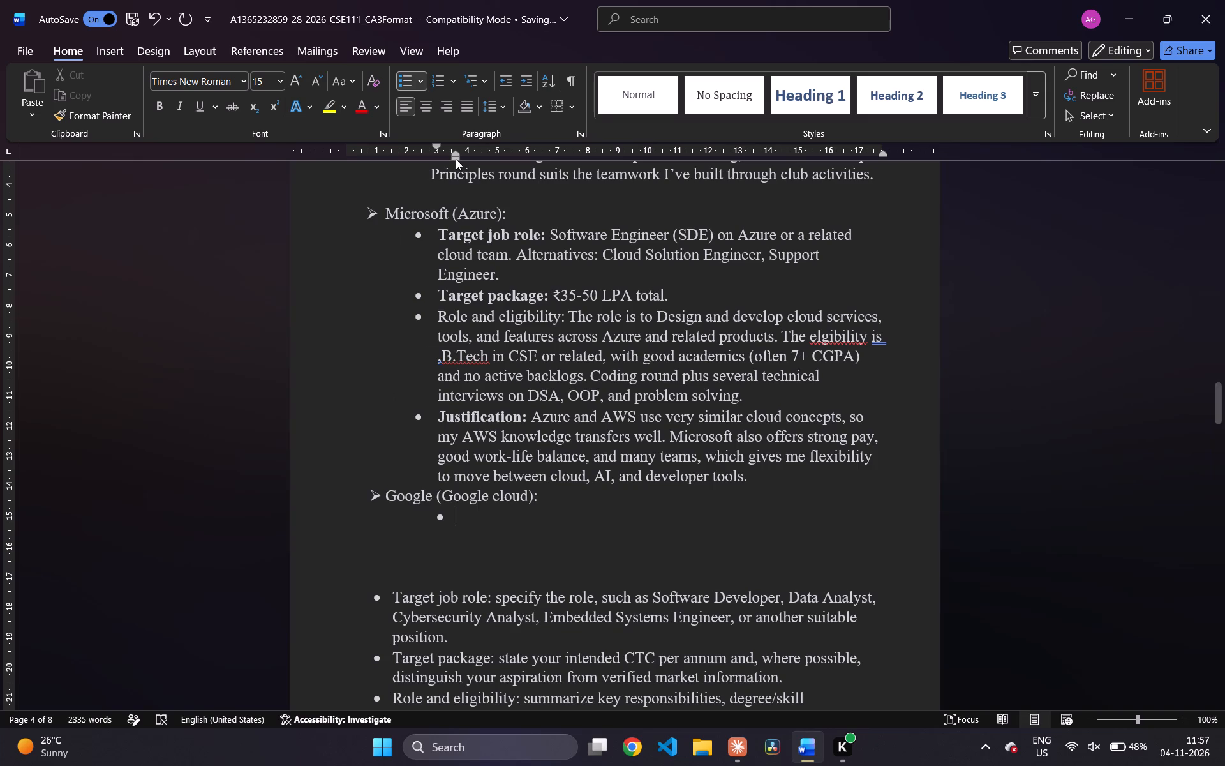
Reduce the first-line and hanging indents of the empty bullet under the Google heading so it lines up with the Microsoft sub-bullets.
drag(456, 154, 440, 159)
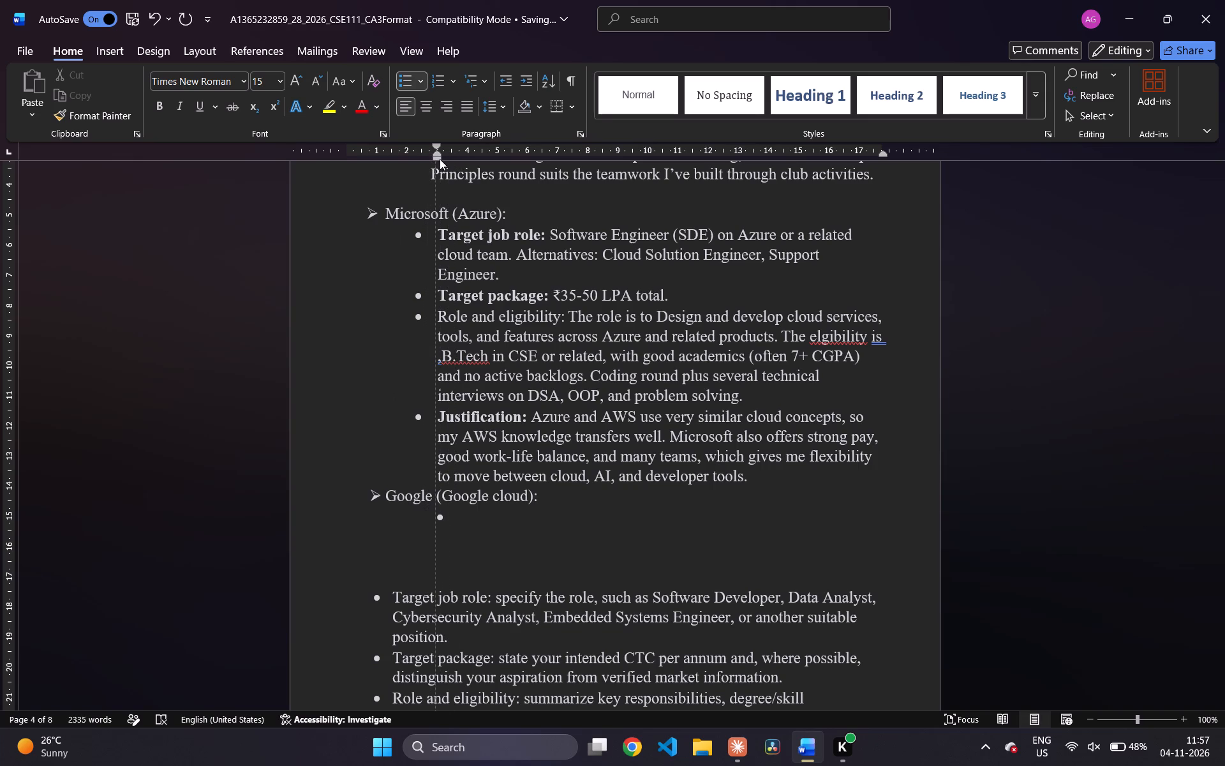
drag(440, 159, 421, 163)
drag(436, 146, 414, 150)
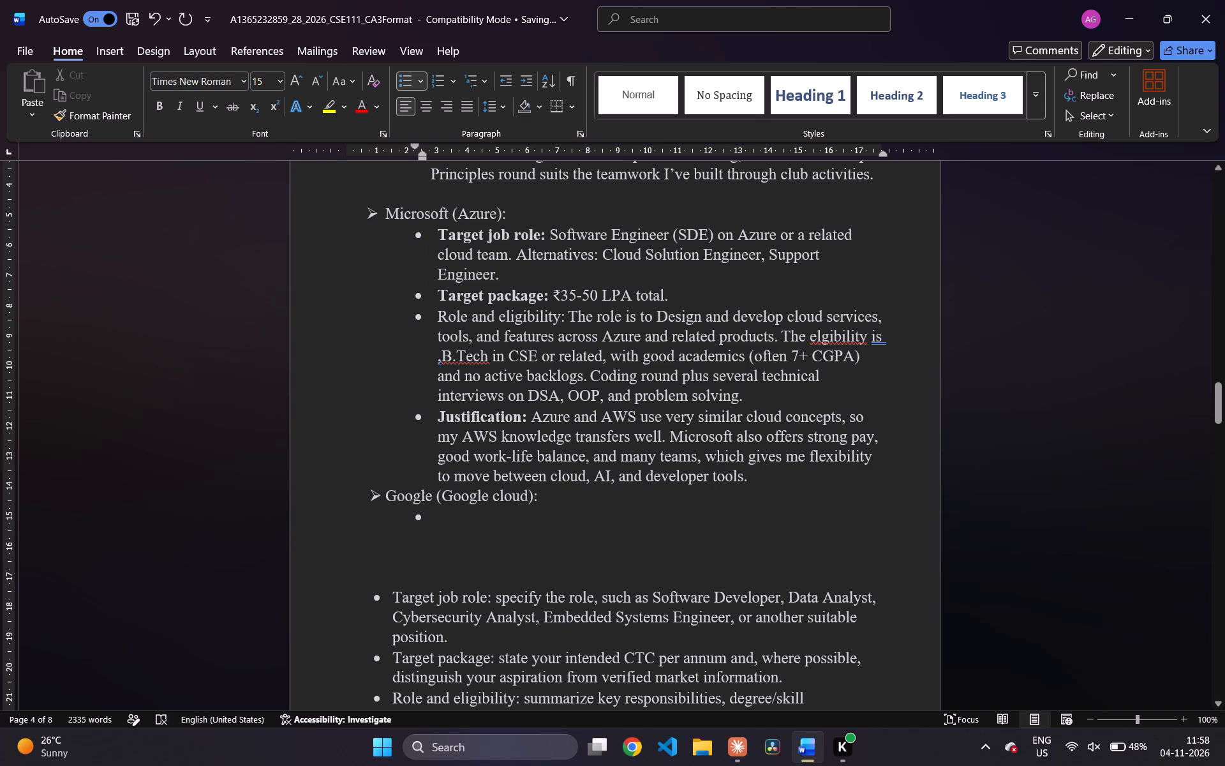
click(422, 156)
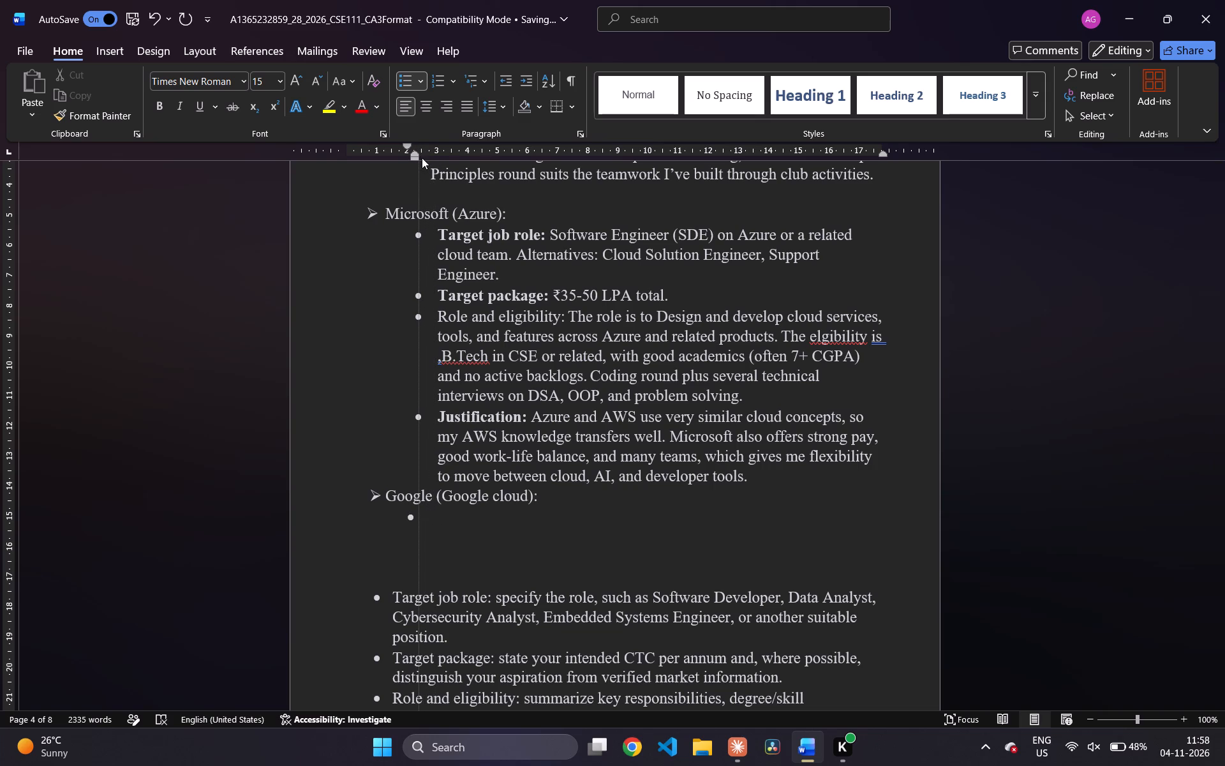
click(413, 143)
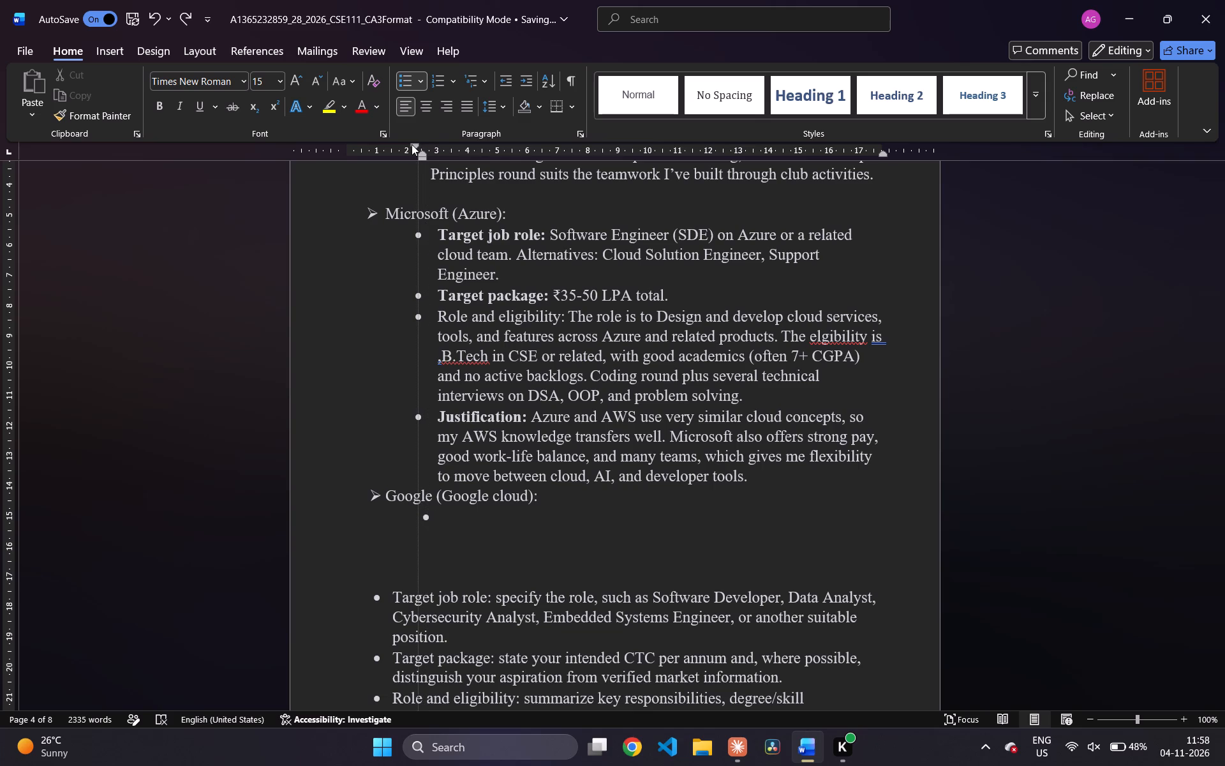
Add spaces after the empty bullet under the Google heading, testing the text position with trial letters and deleting them.
key(space)
key(space)
key(space)
text(dc)
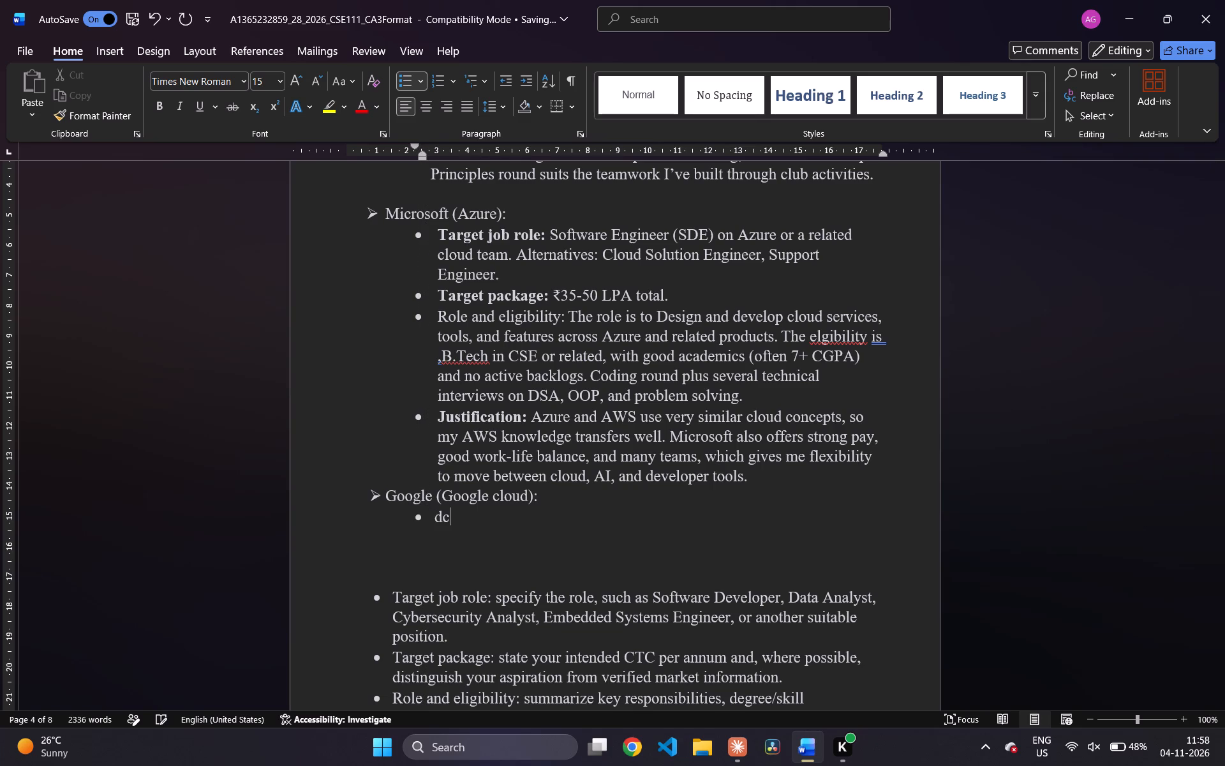
key(BackSpace)
key(BackSpace)
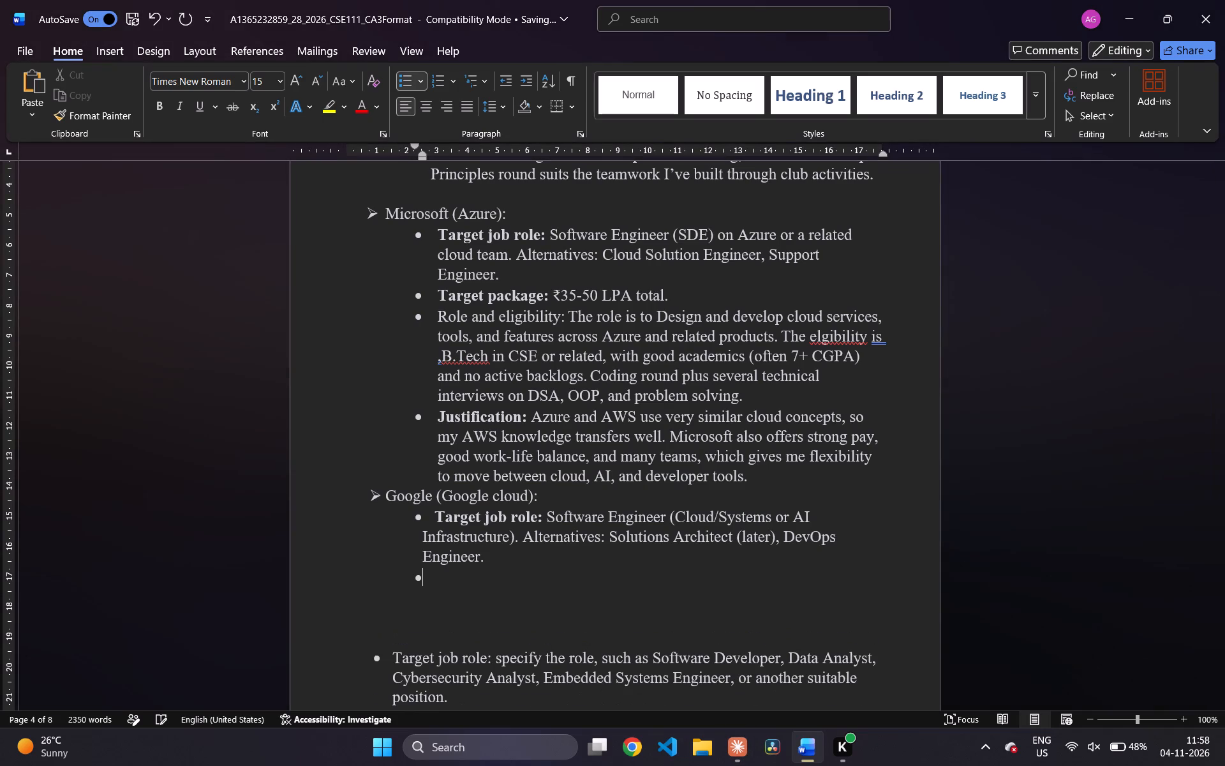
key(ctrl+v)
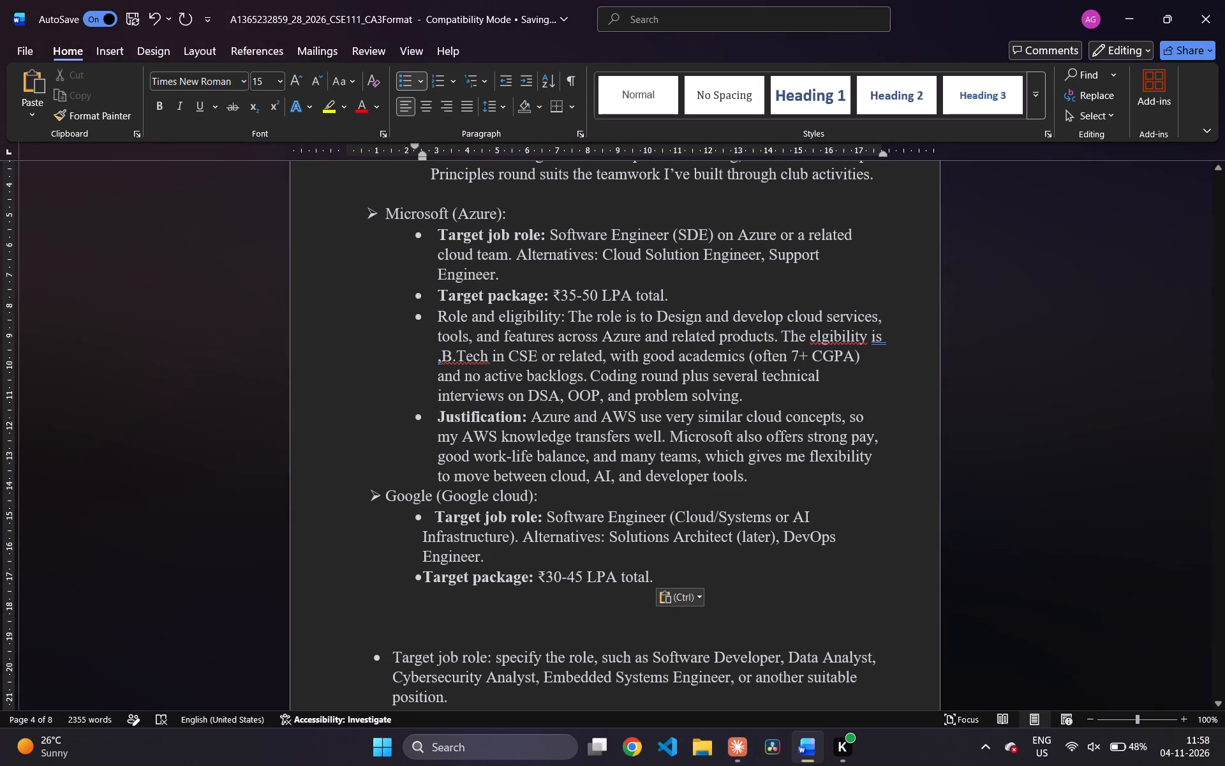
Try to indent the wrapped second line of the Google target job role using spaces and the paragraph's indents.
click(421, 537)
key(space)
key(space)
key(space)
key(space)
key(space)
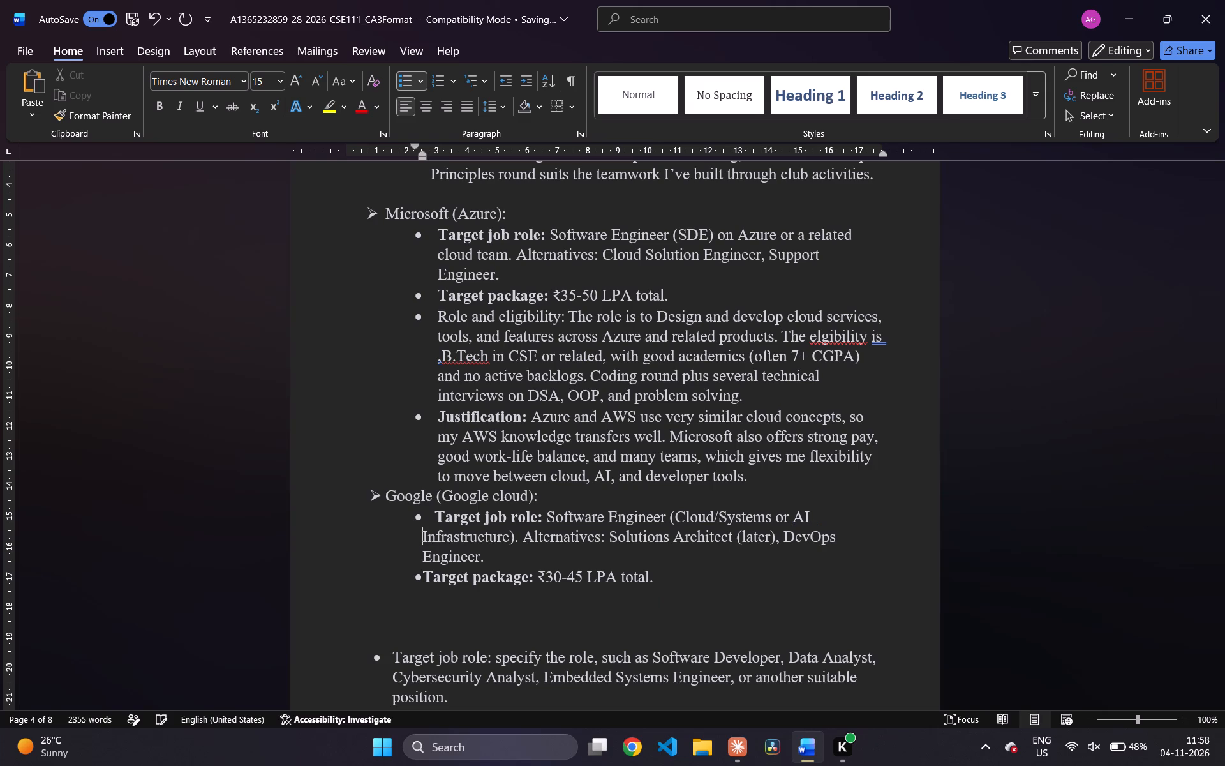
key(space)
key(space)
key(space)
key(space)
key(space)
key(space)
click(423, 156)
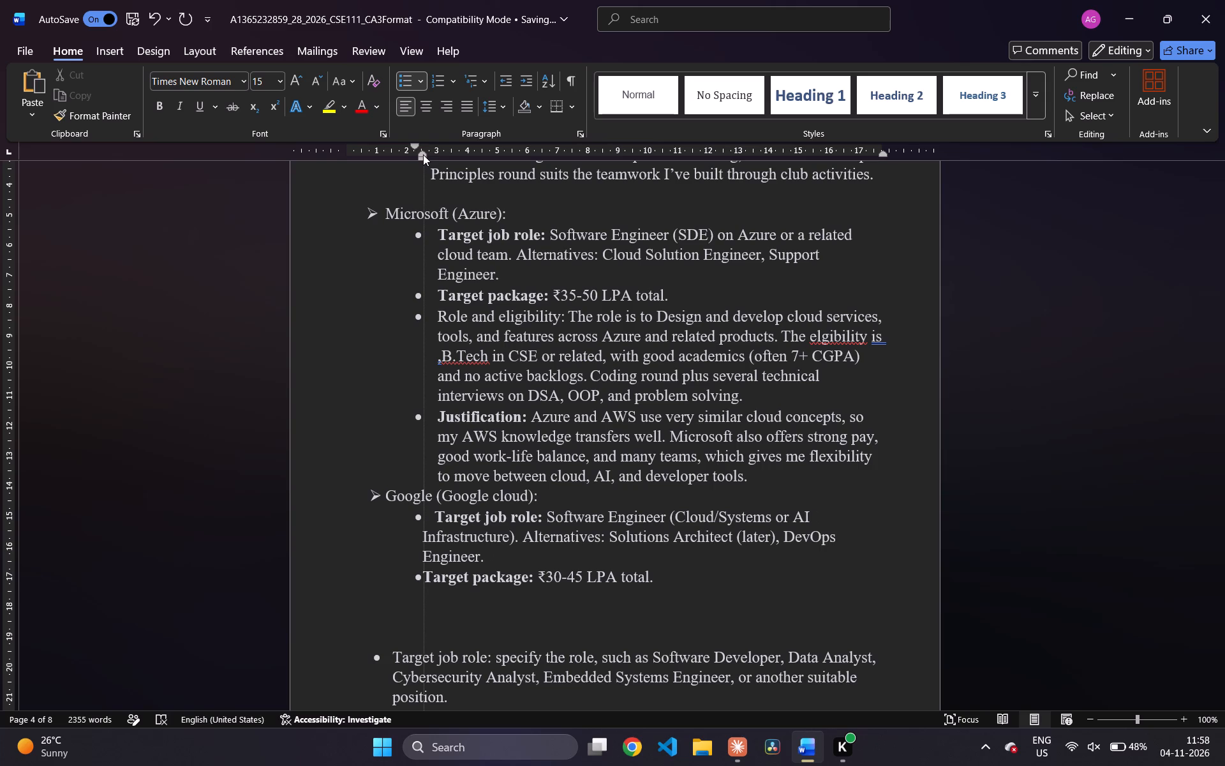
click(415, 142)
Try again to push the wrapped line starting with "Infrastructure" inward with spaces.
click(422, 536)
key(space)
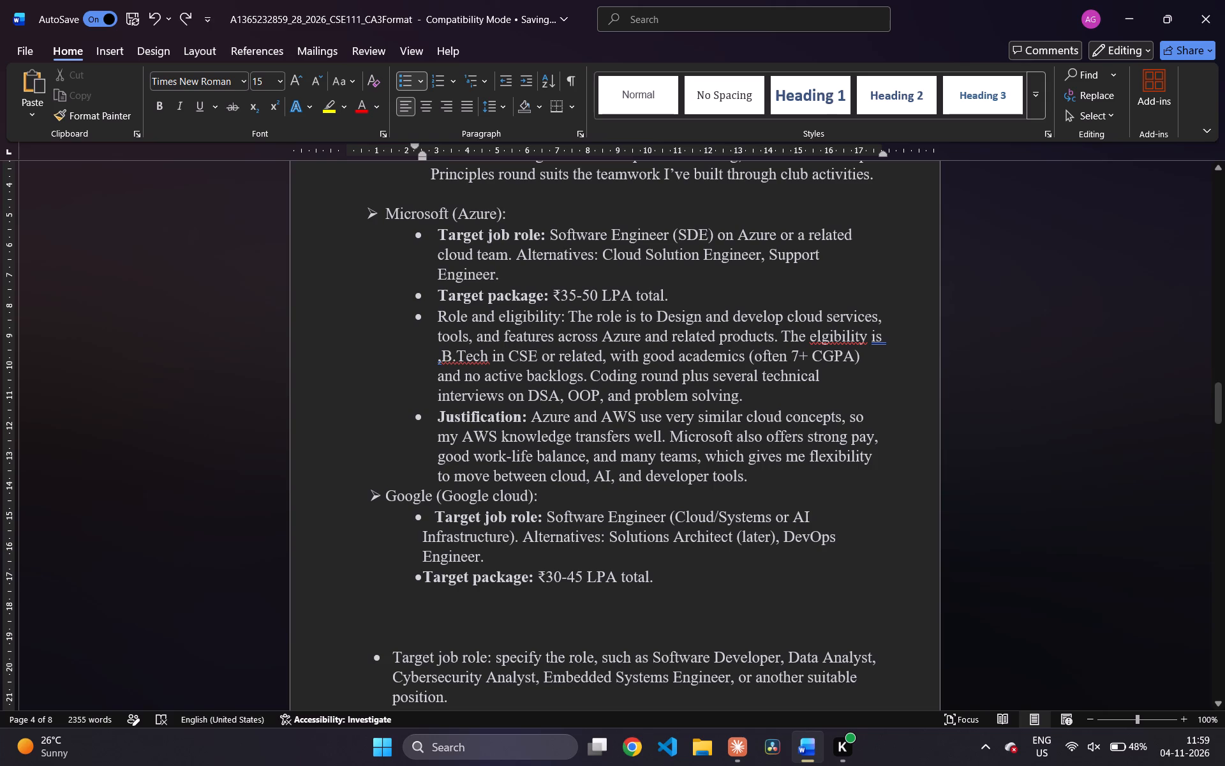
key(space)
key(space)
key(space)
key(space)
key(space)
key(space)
Increase the overall indent of the Google target job role bullet slightly.
click(425, 156)
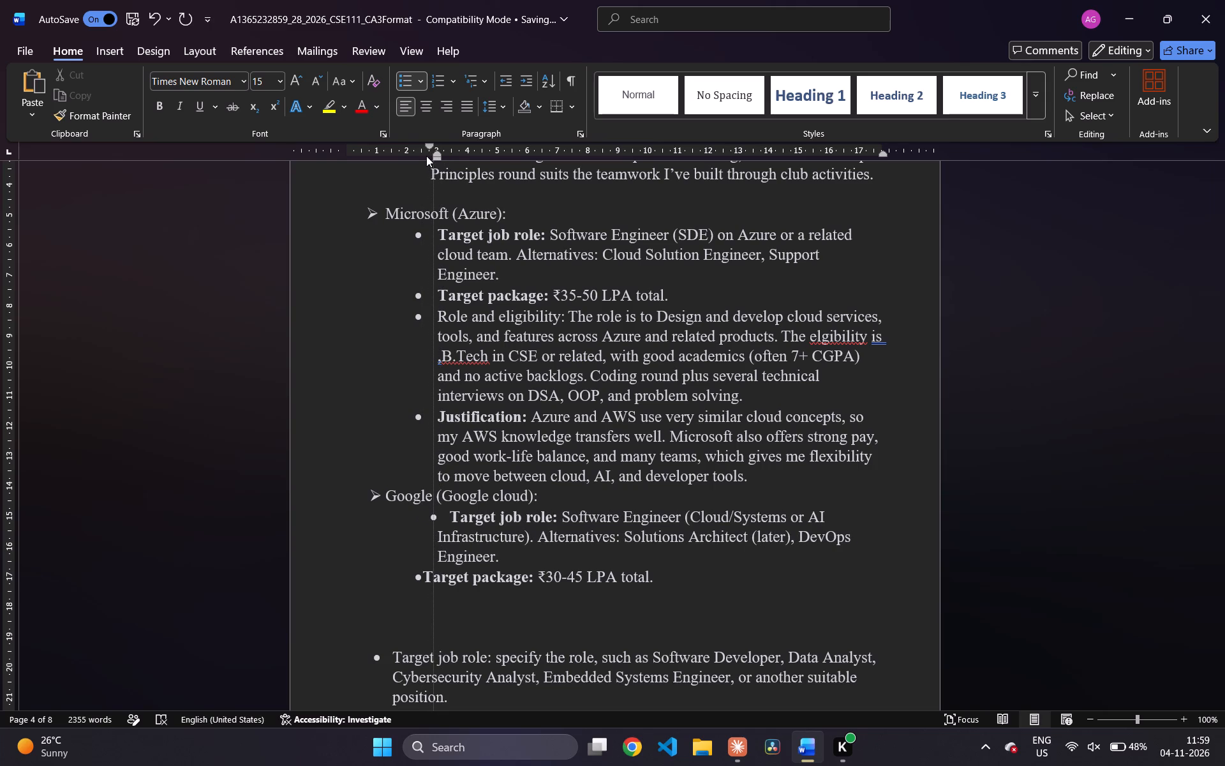
Increase the Google target package bullet's hanging indent so its text aligns with the text of the Microsoft sub-bullets.
click(423, 574)
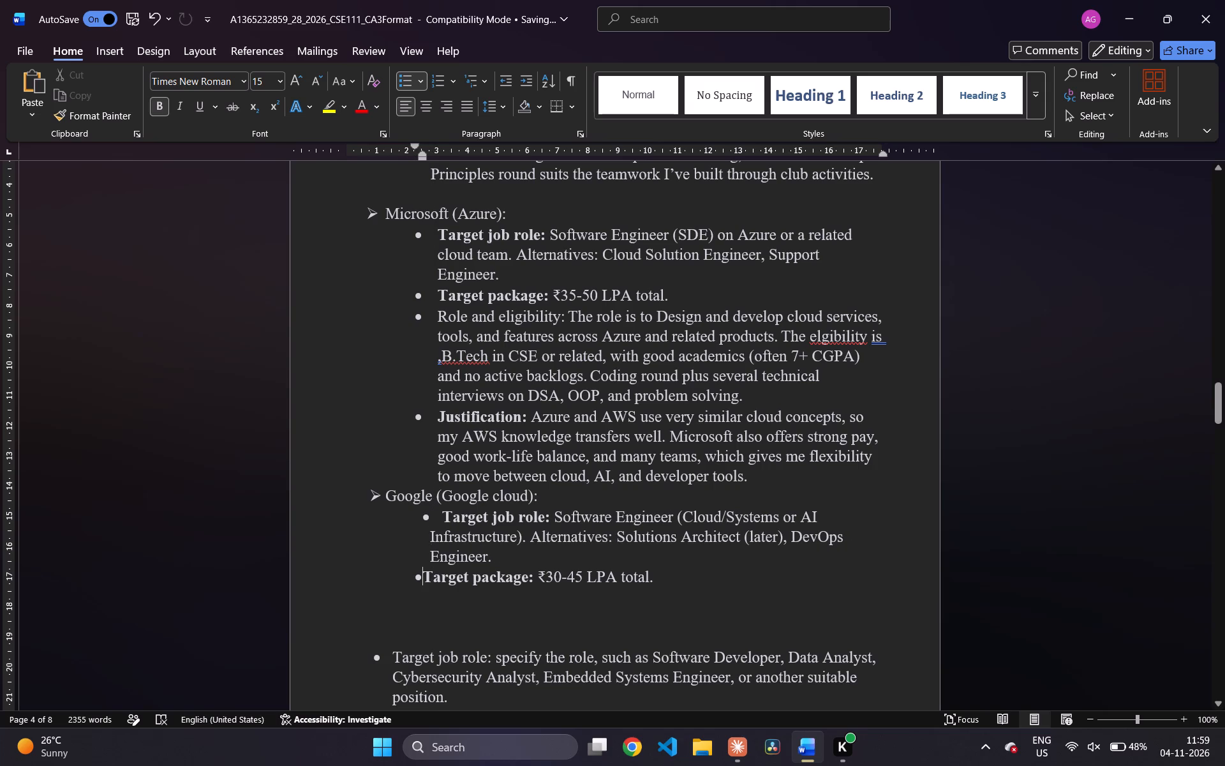
click(422, 154)
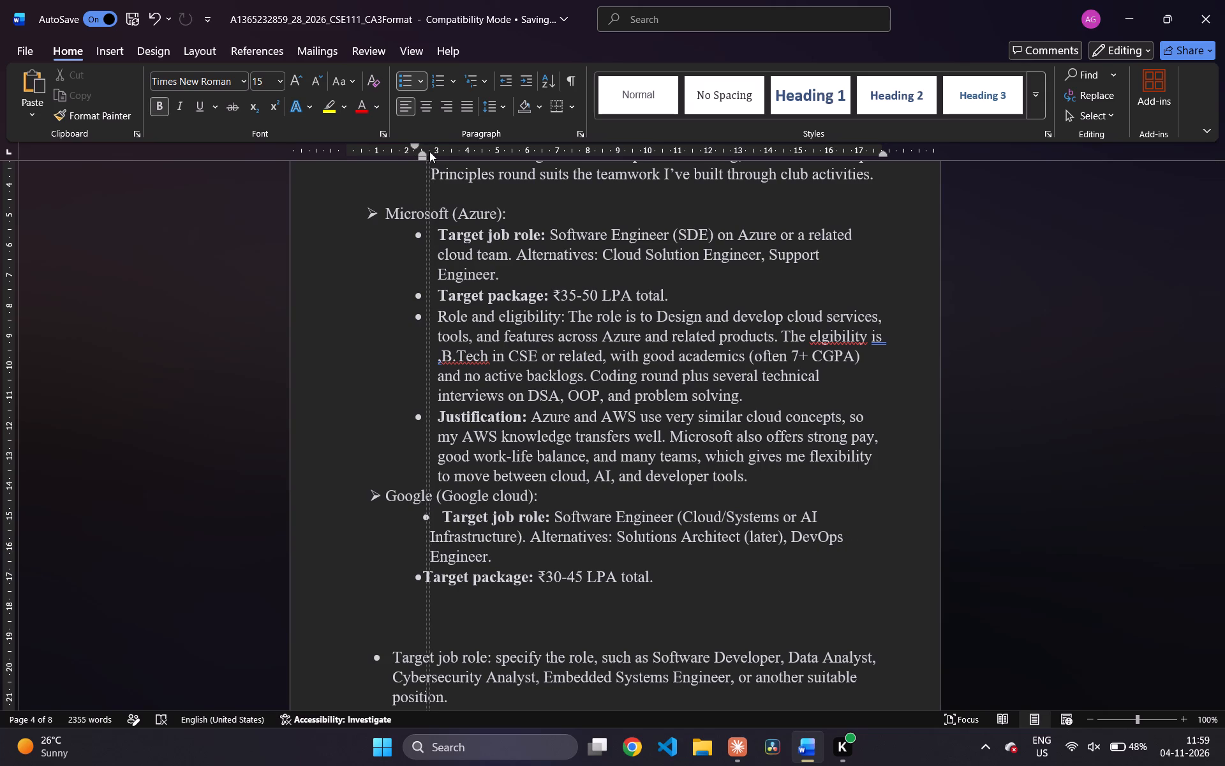
drag(424, 152, 425, 152)
drag(425, 152, 435, 152)
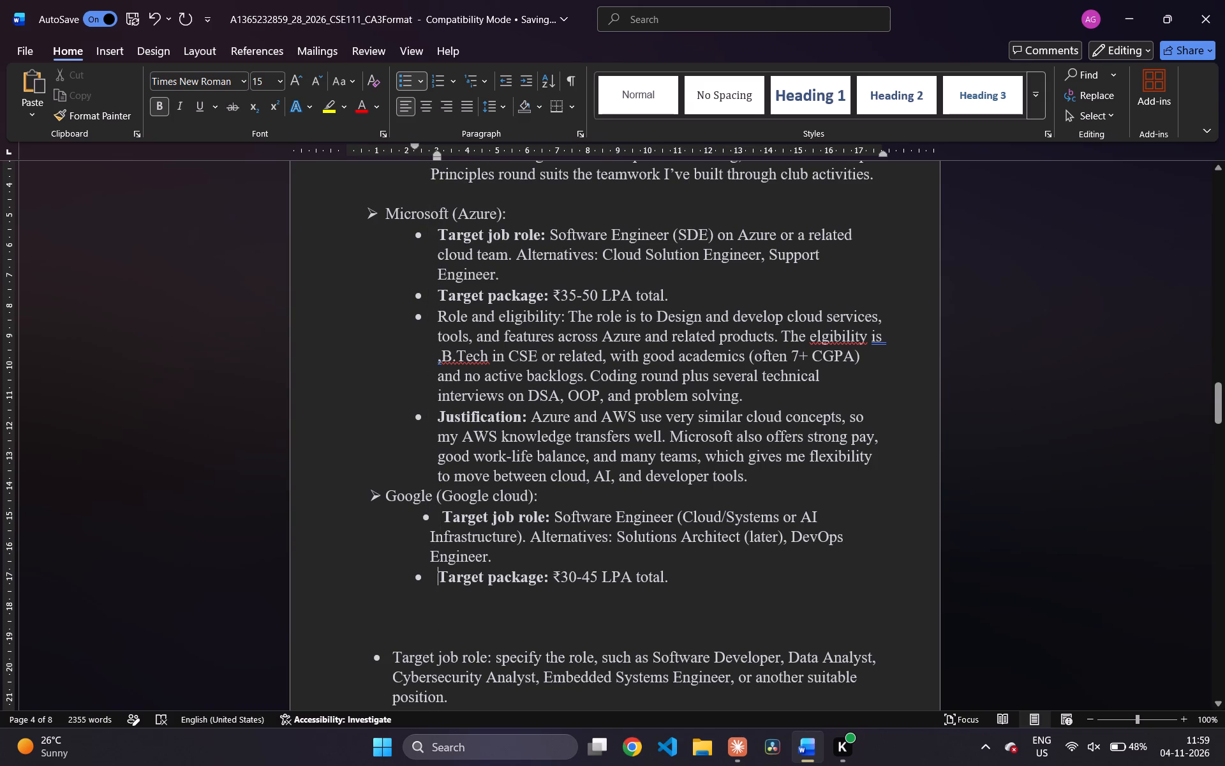
Delete the extra space before "Target job role:" in the Google section so the label lines up with "Target package:".
click(440, 523)
key(Right)
key(BackSpace)
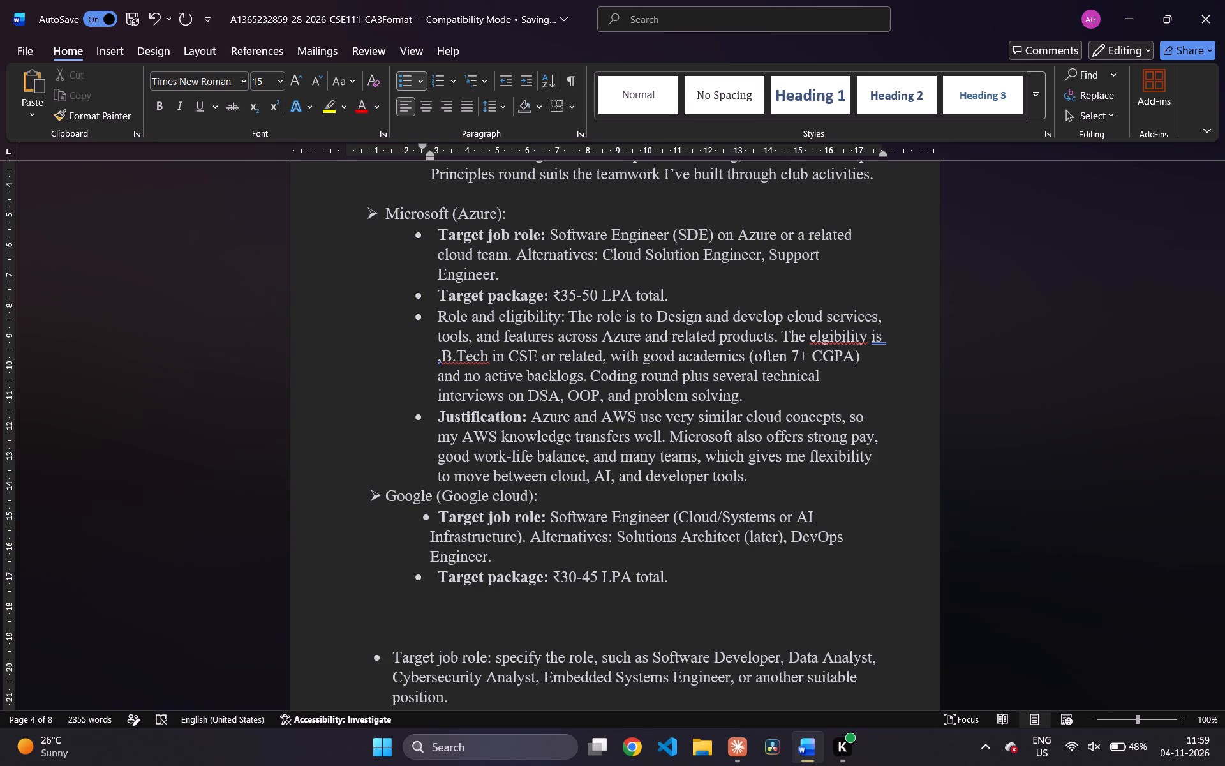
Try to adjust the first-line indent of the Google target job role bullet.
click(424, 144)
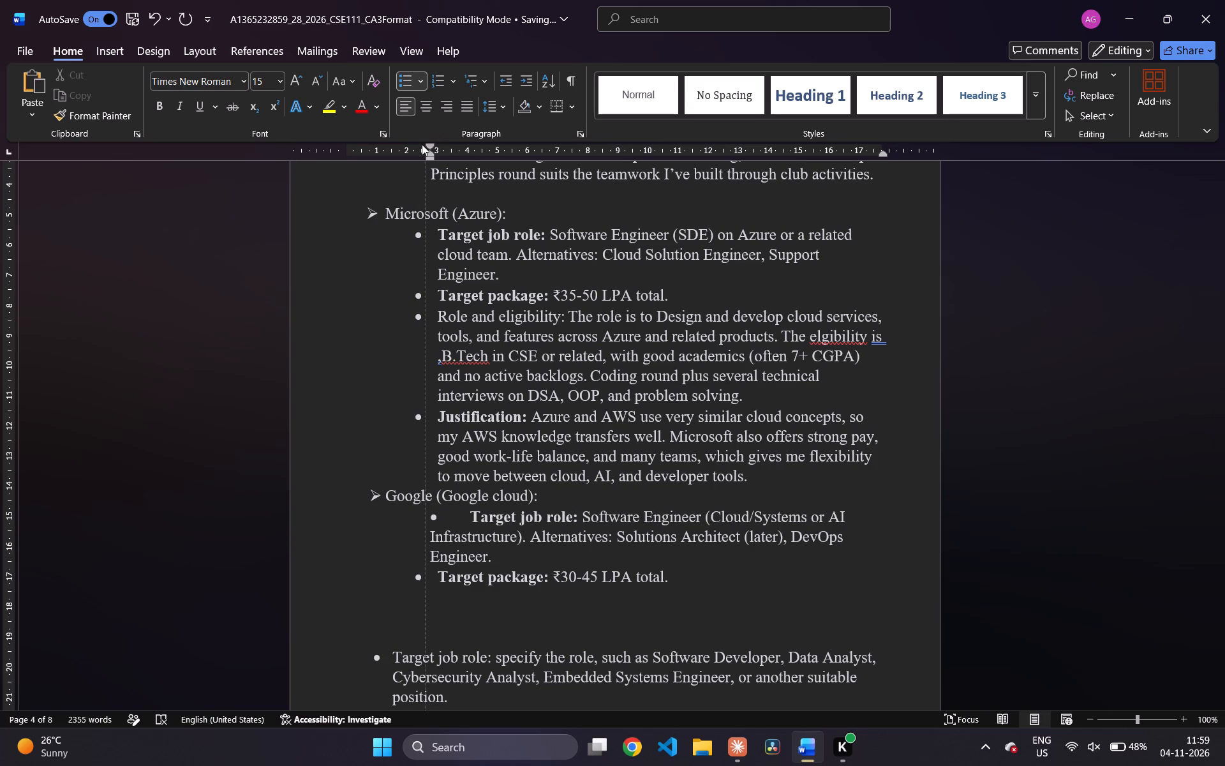
Increase the first-line indent of the Google target package bullet so its marker lines up with the target job role bullet above.
click(420, 576)
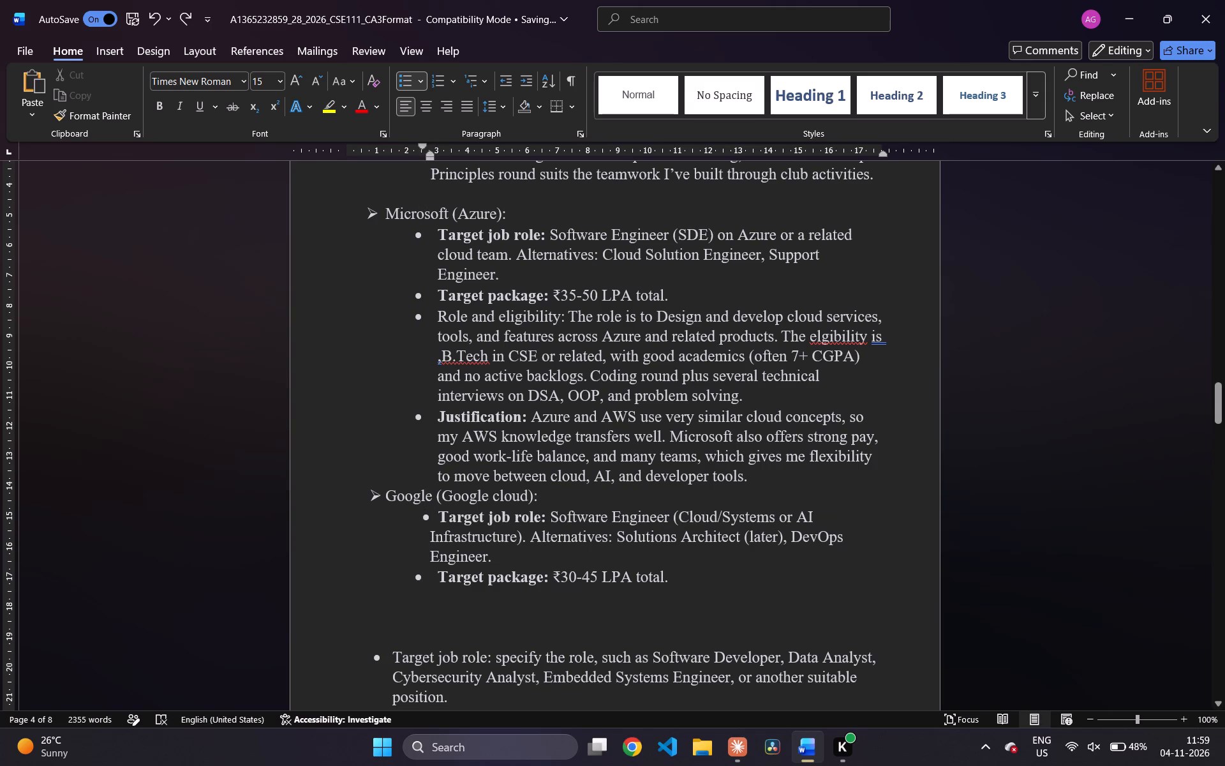
click(420, 576)
click(420, 576)
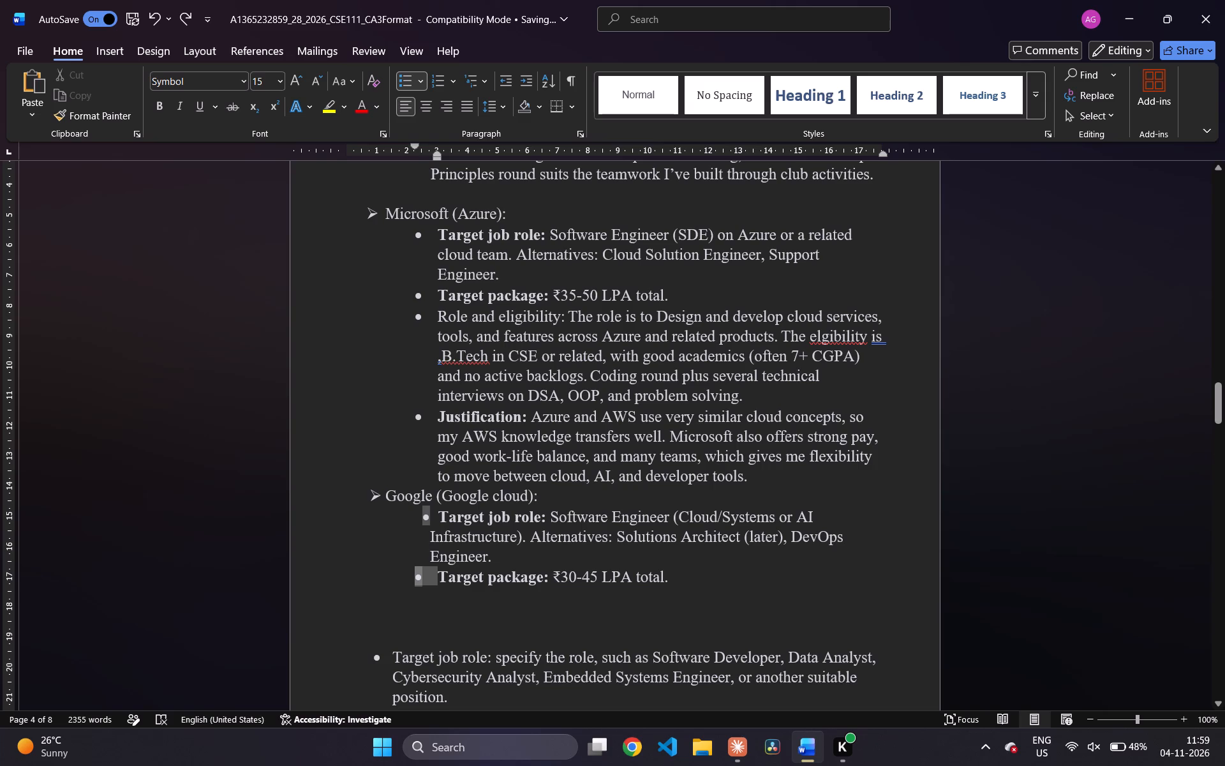
click(435, 572)
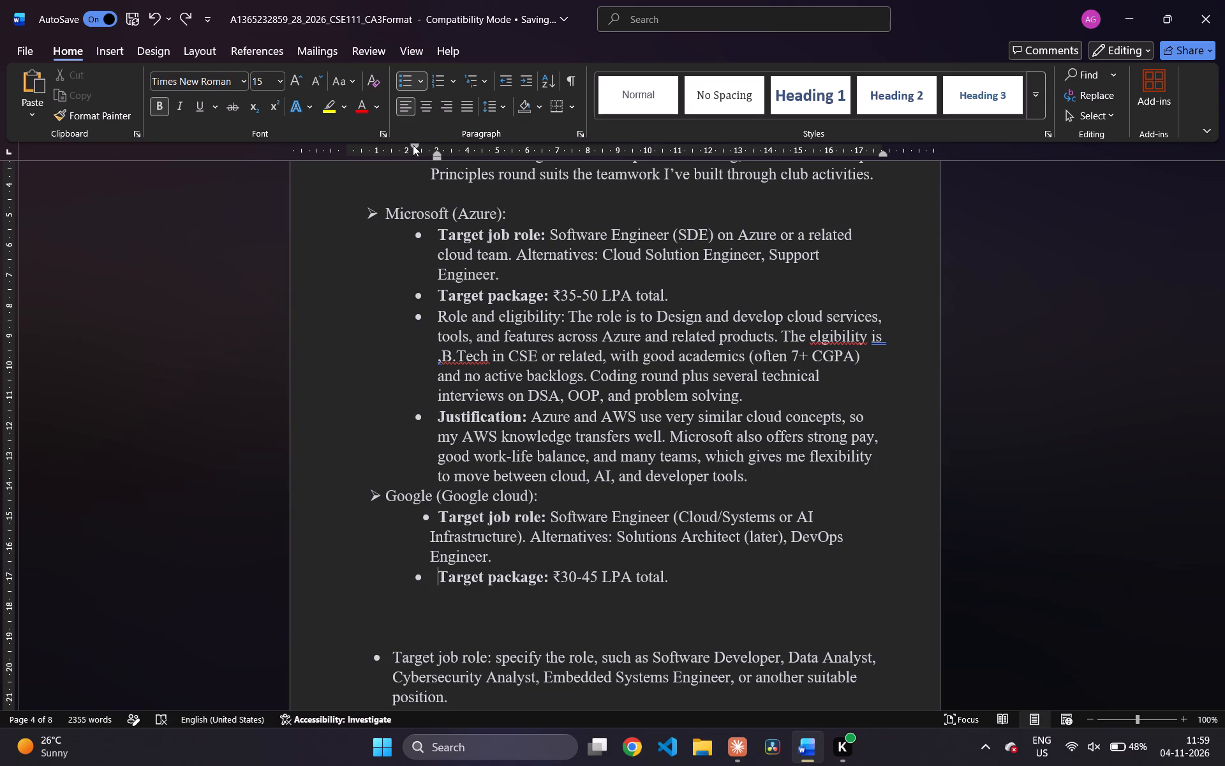
drag(413, 145, 416, 145)
drag(416, 145, 425, 146)
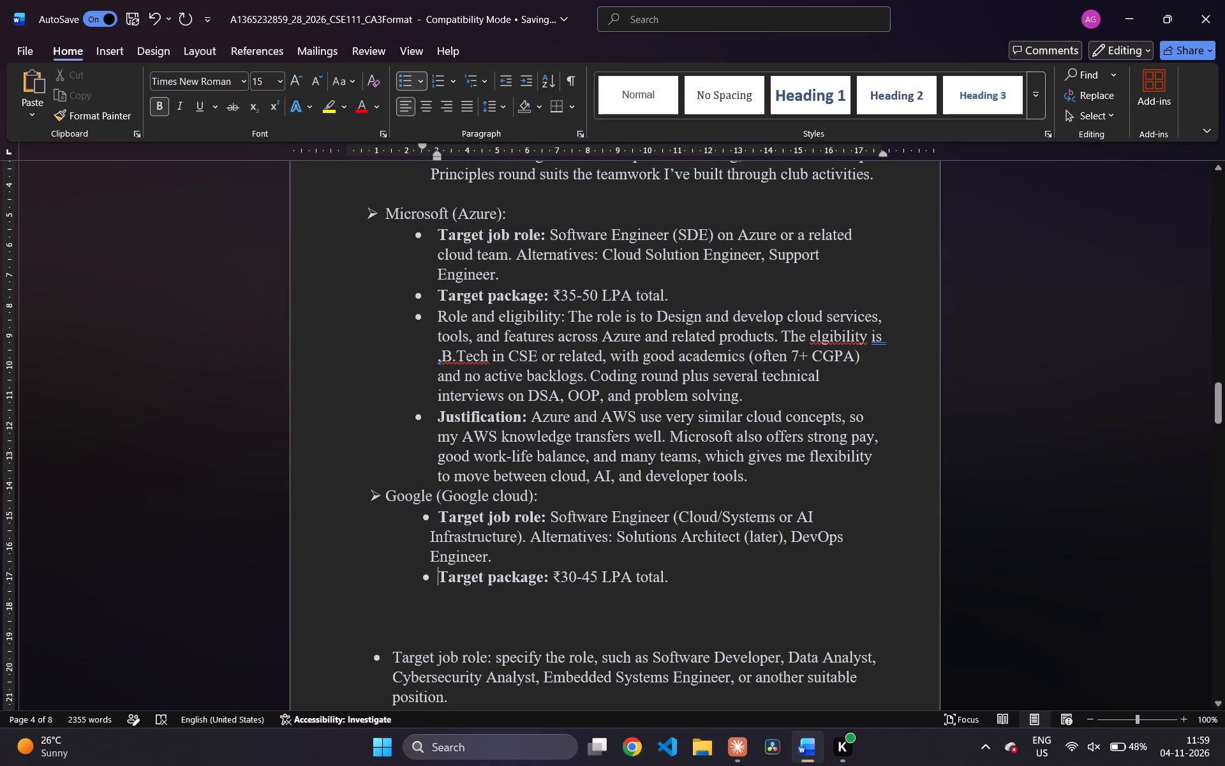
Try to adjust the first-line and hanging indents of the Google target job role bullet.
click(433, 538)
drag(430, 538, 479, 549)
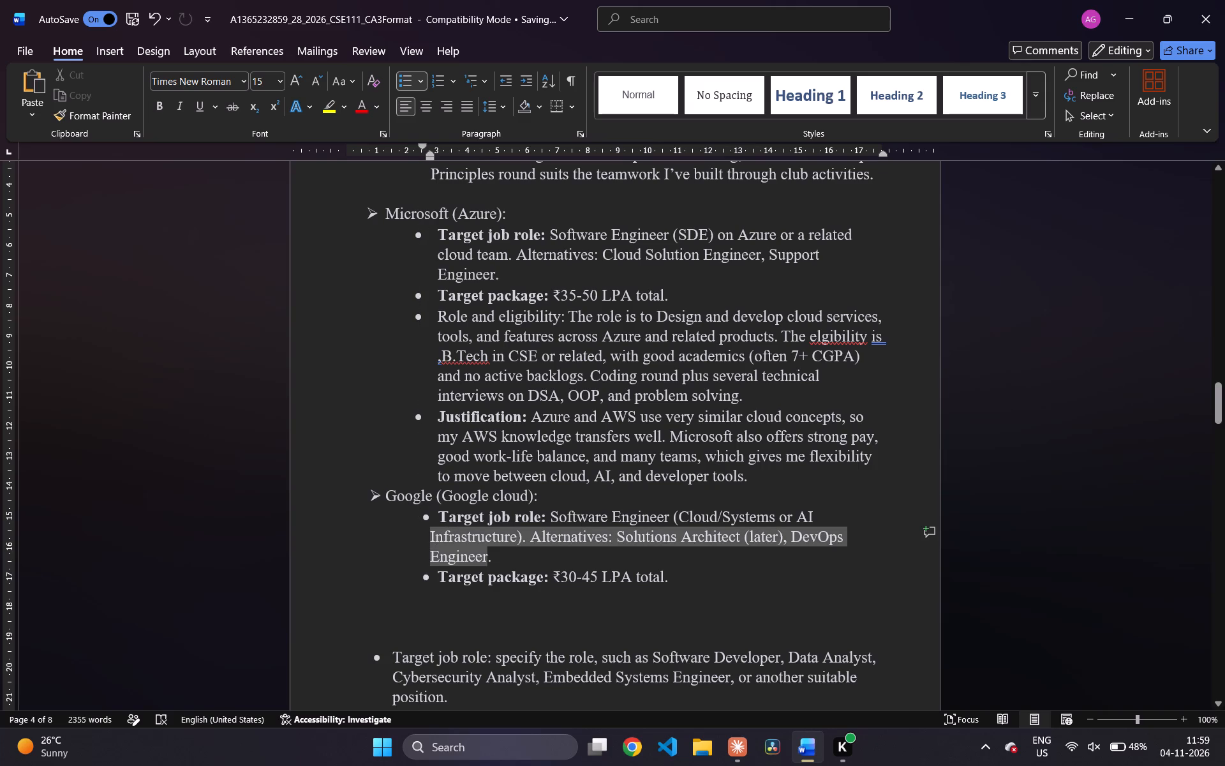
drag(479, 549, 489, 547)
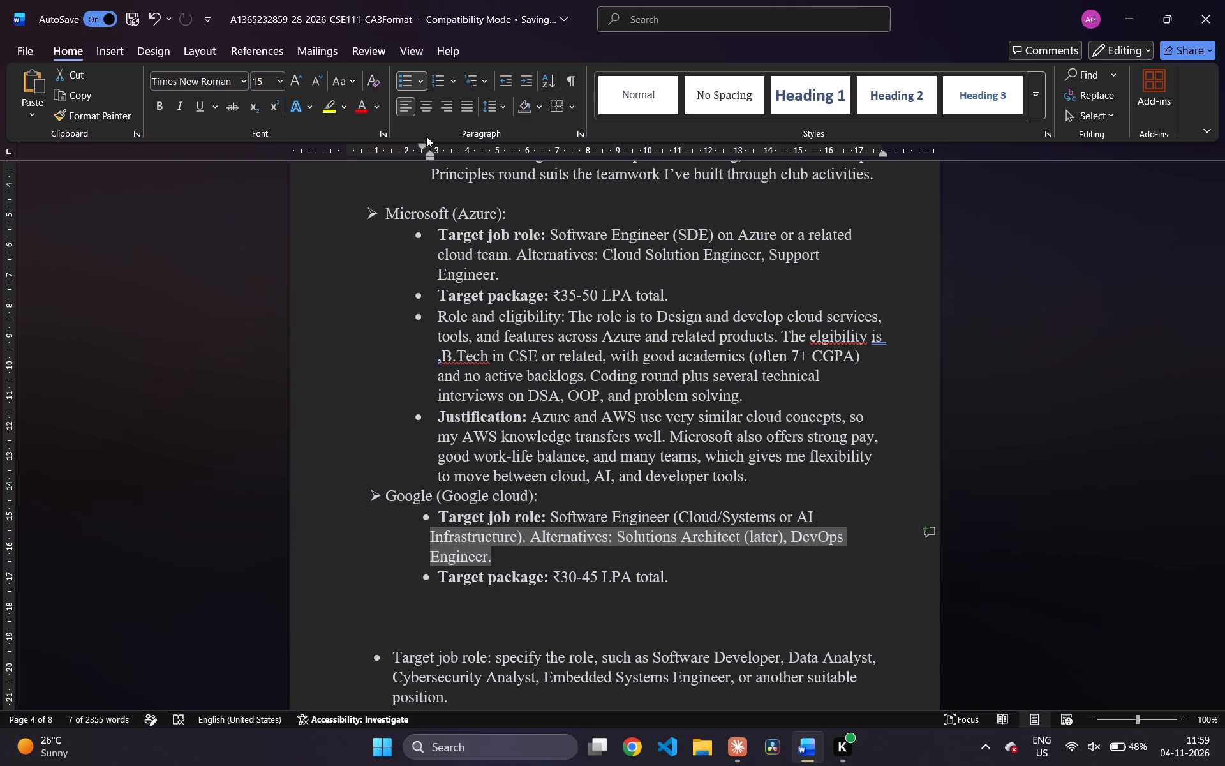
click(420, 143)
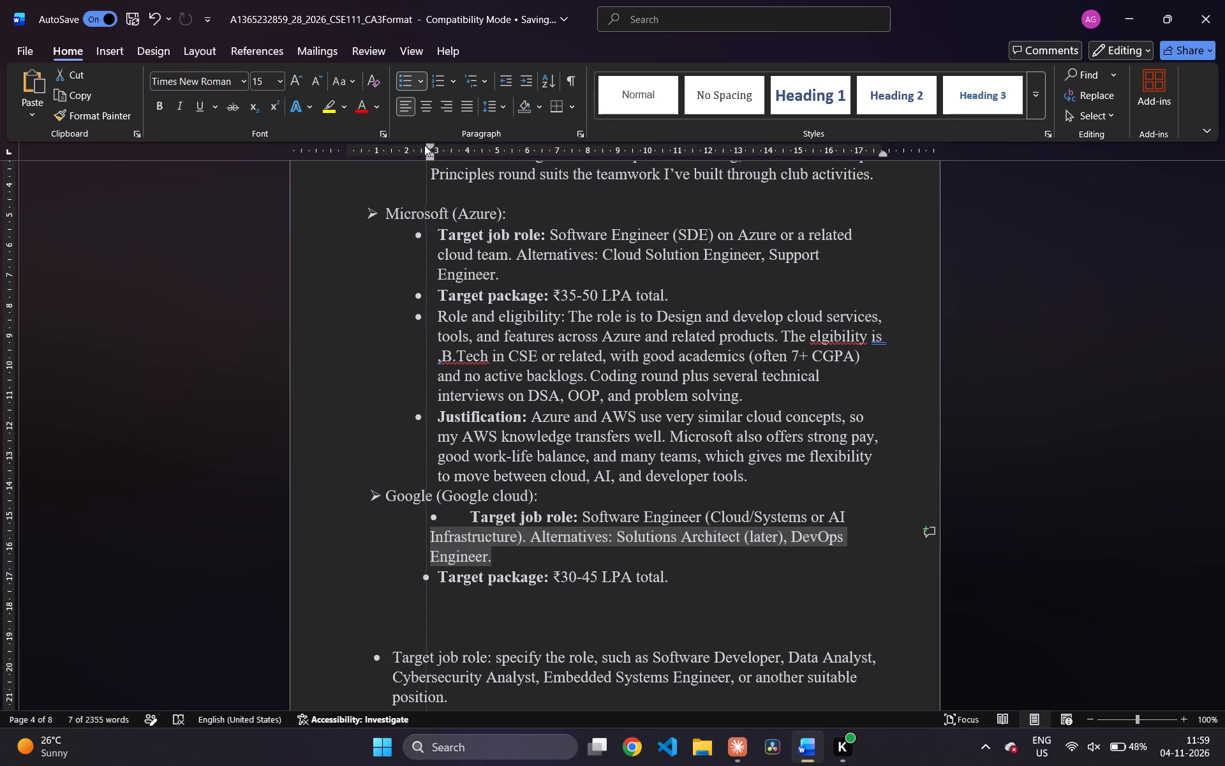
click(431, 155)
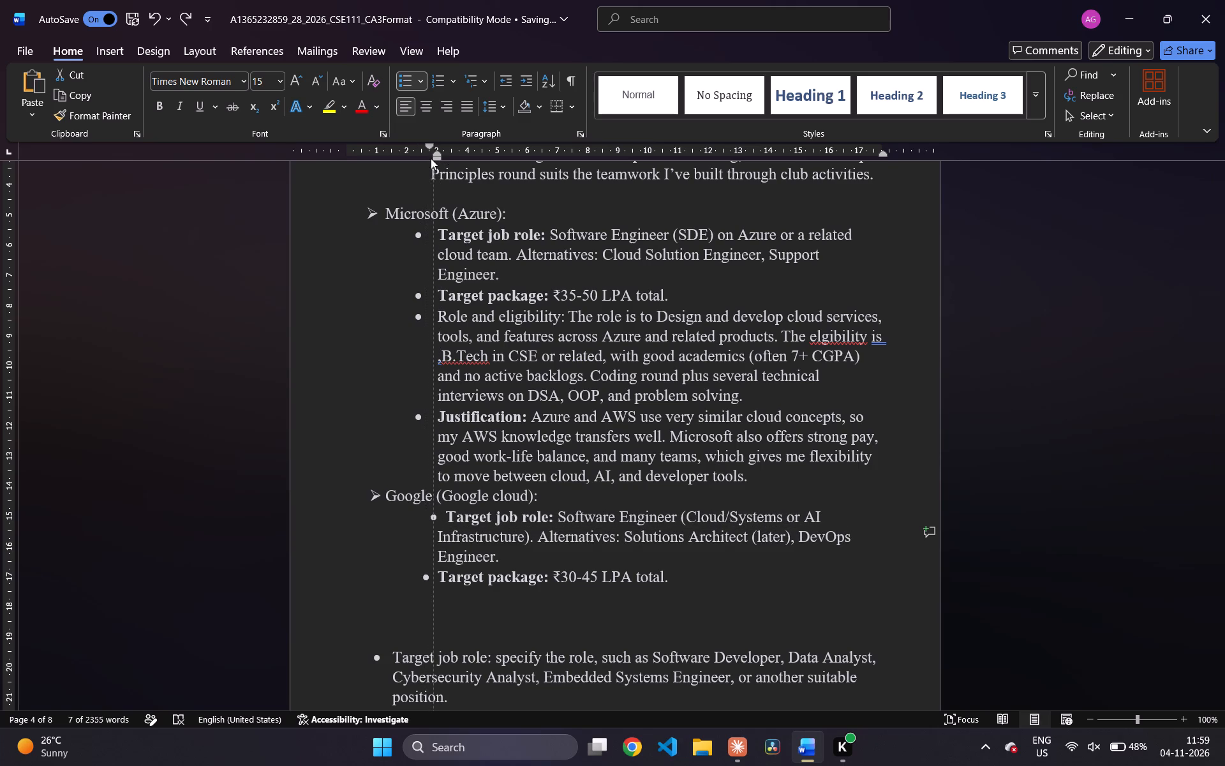
Align the Google target job role label and its wrapped lines with "Target package:" by removing extra spaces and increasing the hanging indent.
click(438, 520)
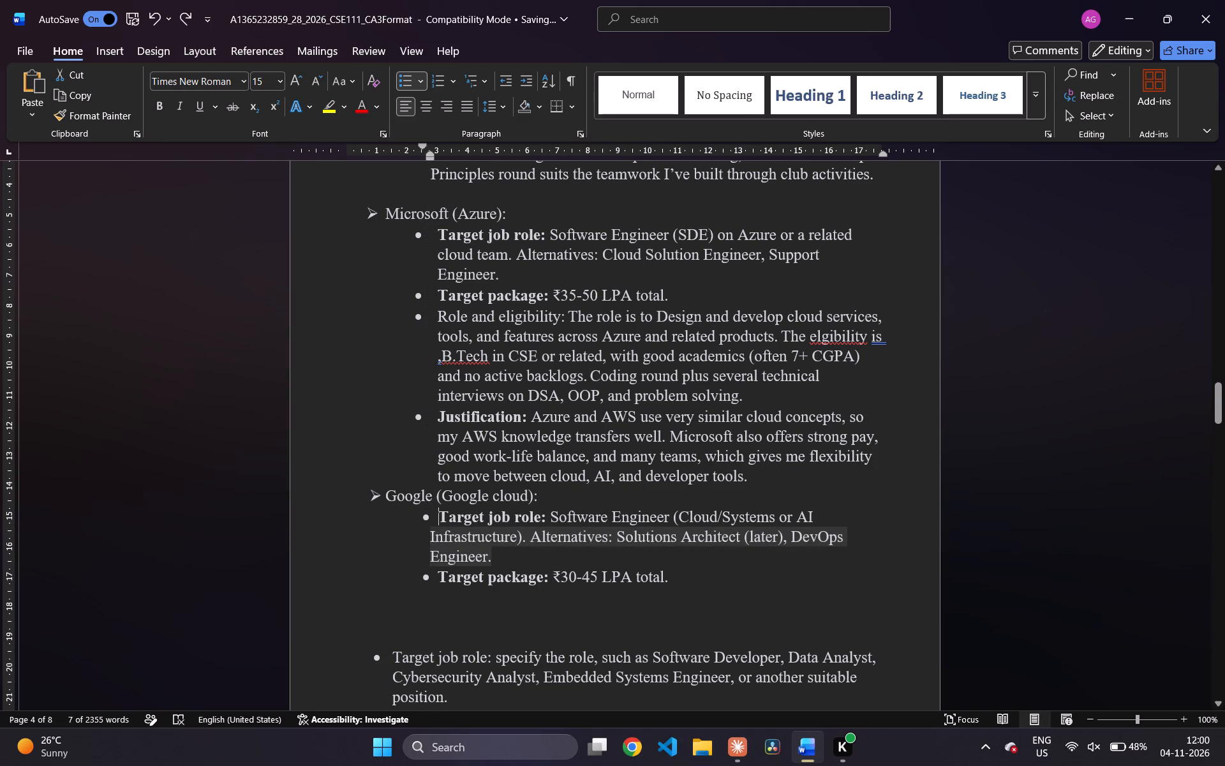
key(BackSpace)
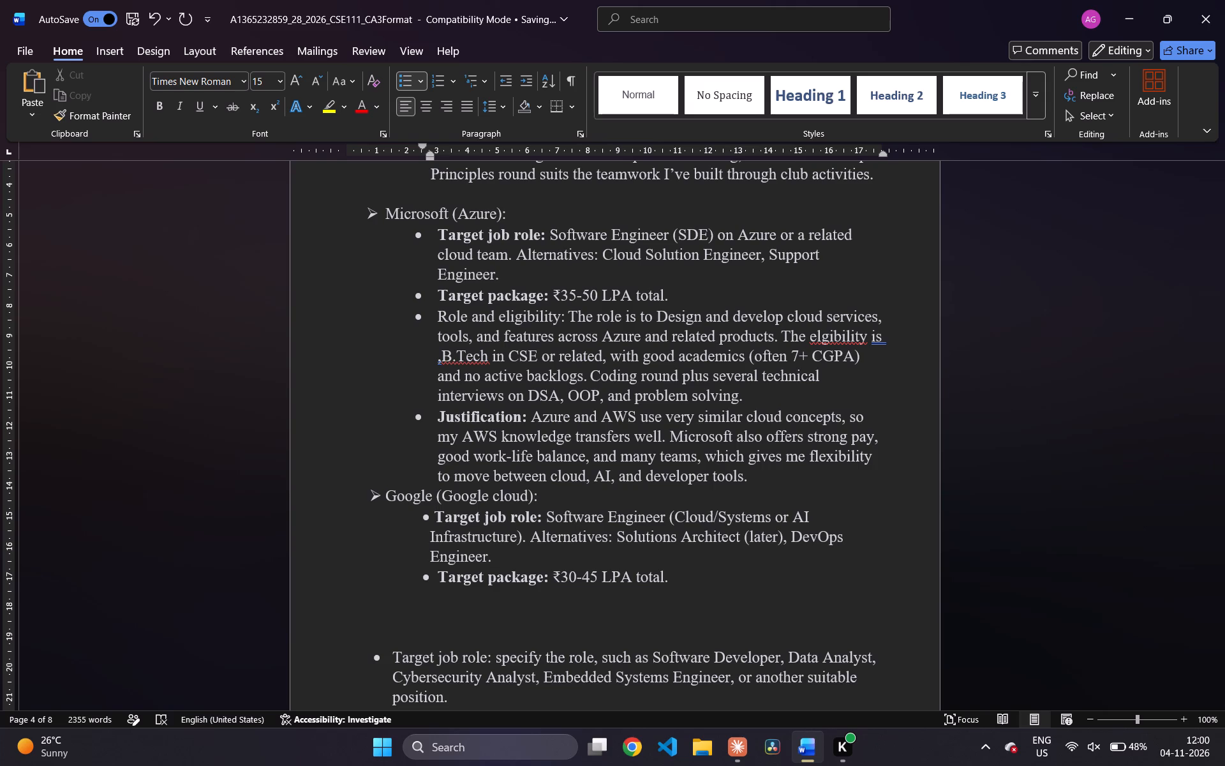
drag(429, 152, 439, 154)
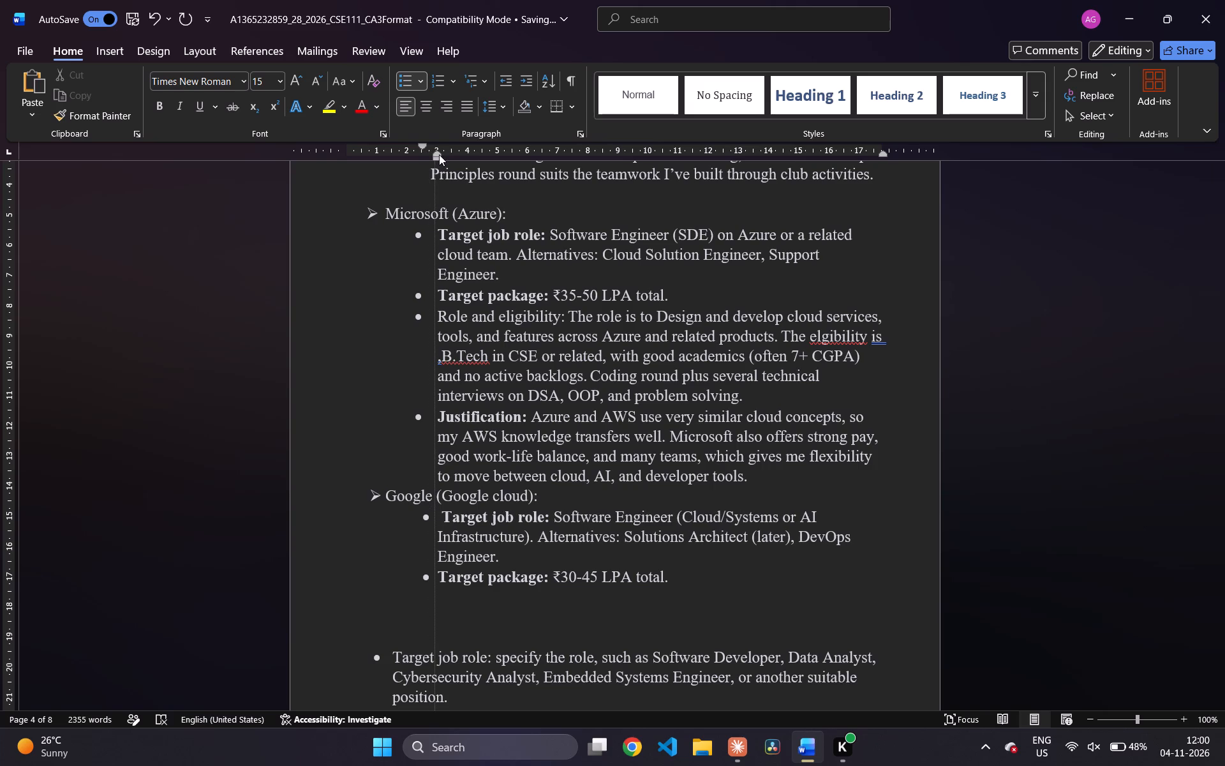
drag(439, 154, 436, 154)
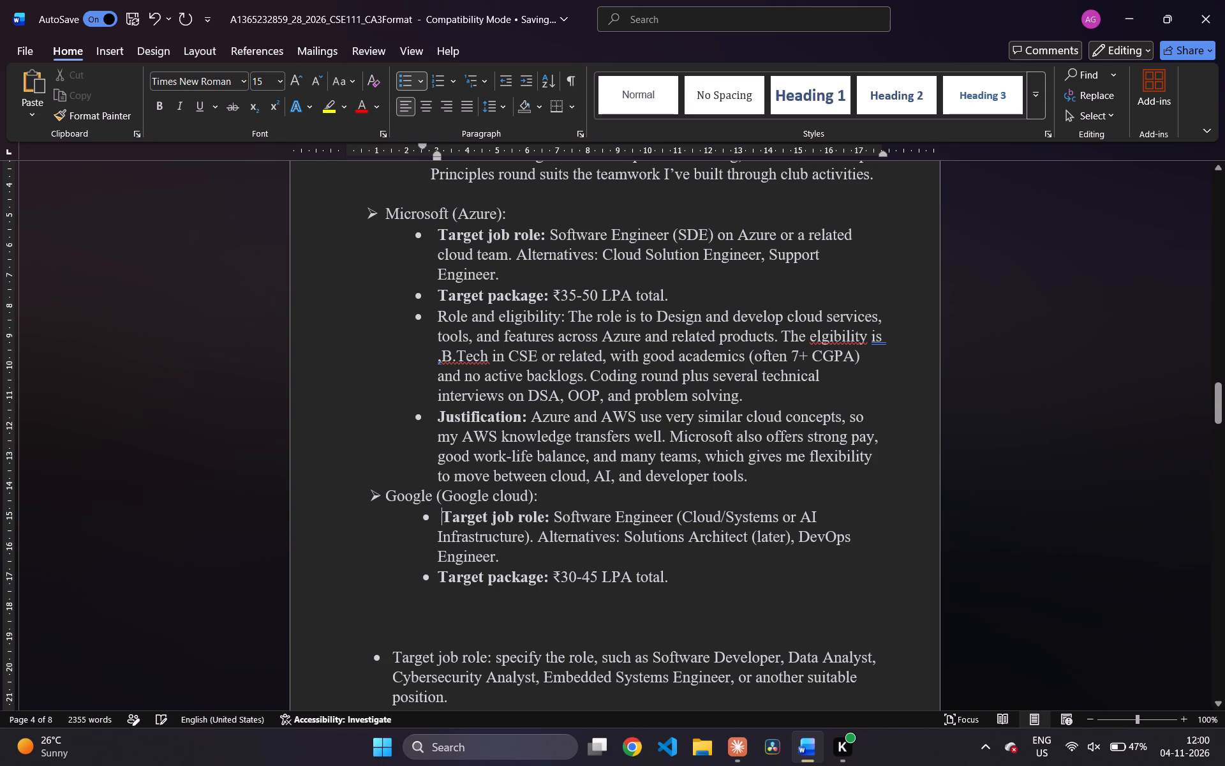
key(BackSpace)
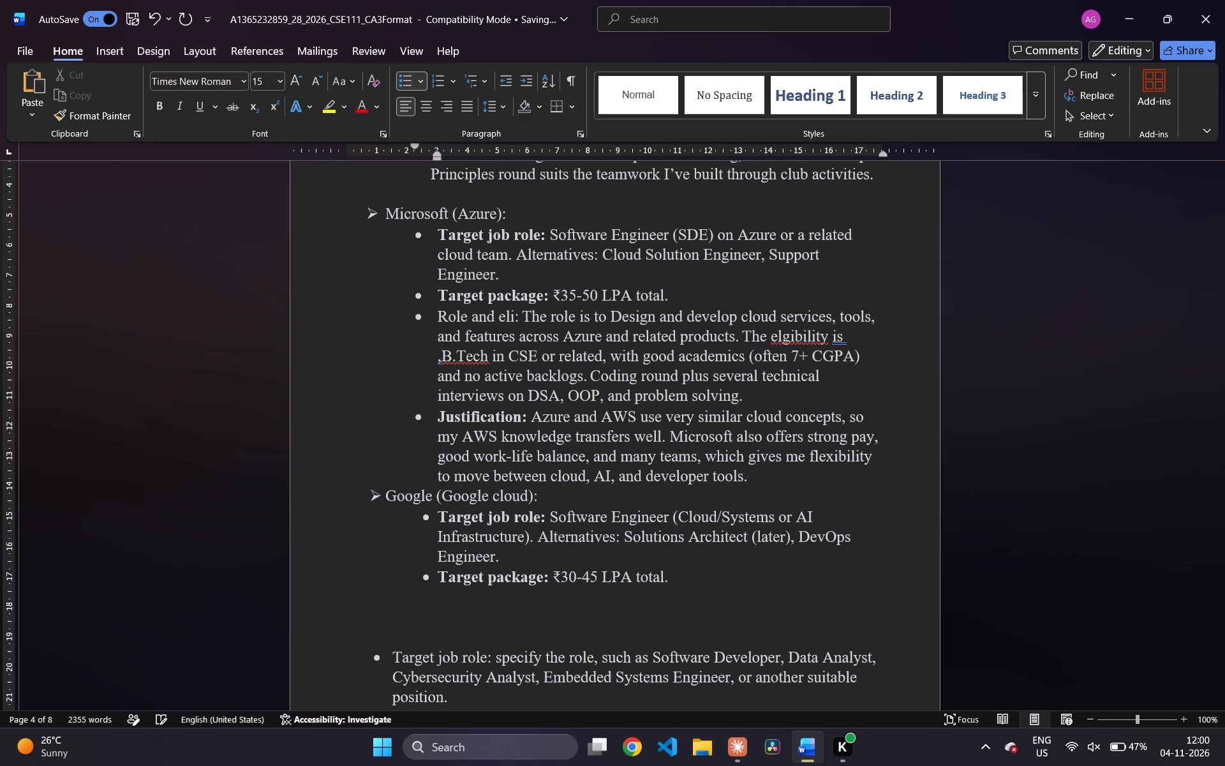
key(BackSpace)
key(BackSpace)
key(BackSpace)
key(BackSpace)
key(BackSpace)
key(BackSpace)
key(BackSpace)
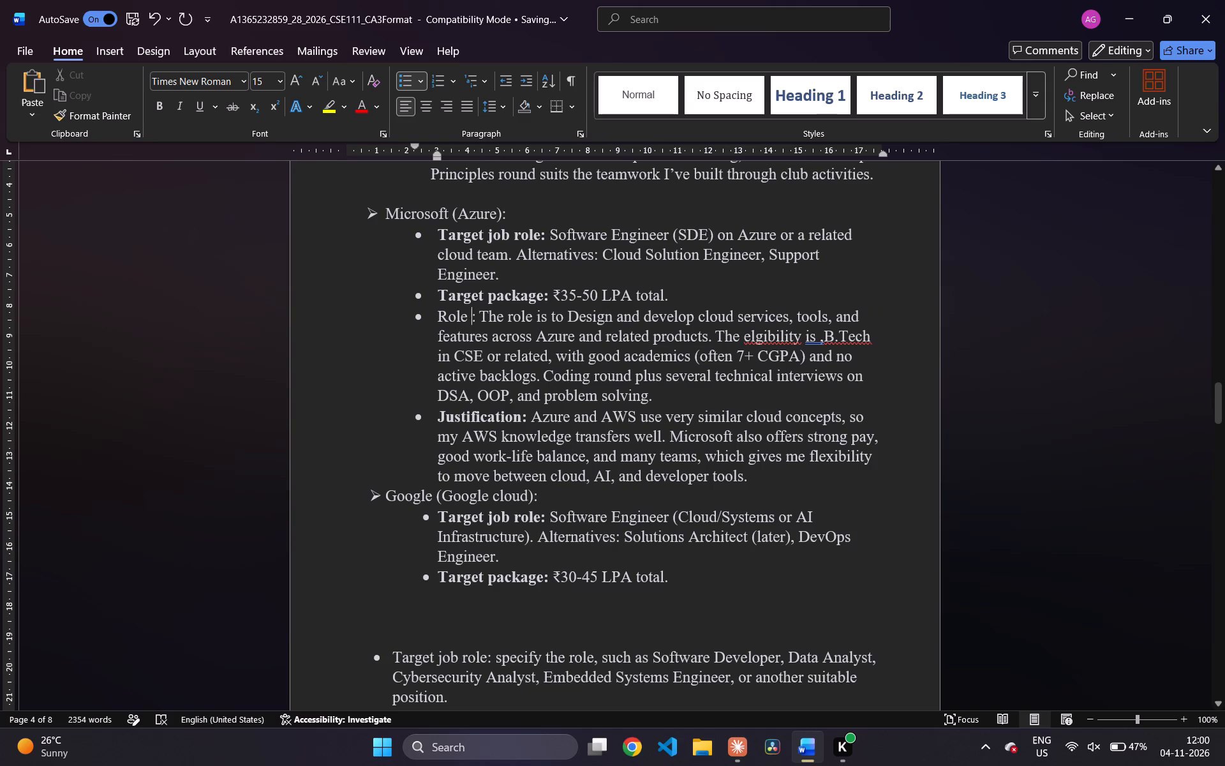
Make the Microsoft "Role" label bold and delete the space before its colon.
drag(433, 314, 467, 317)
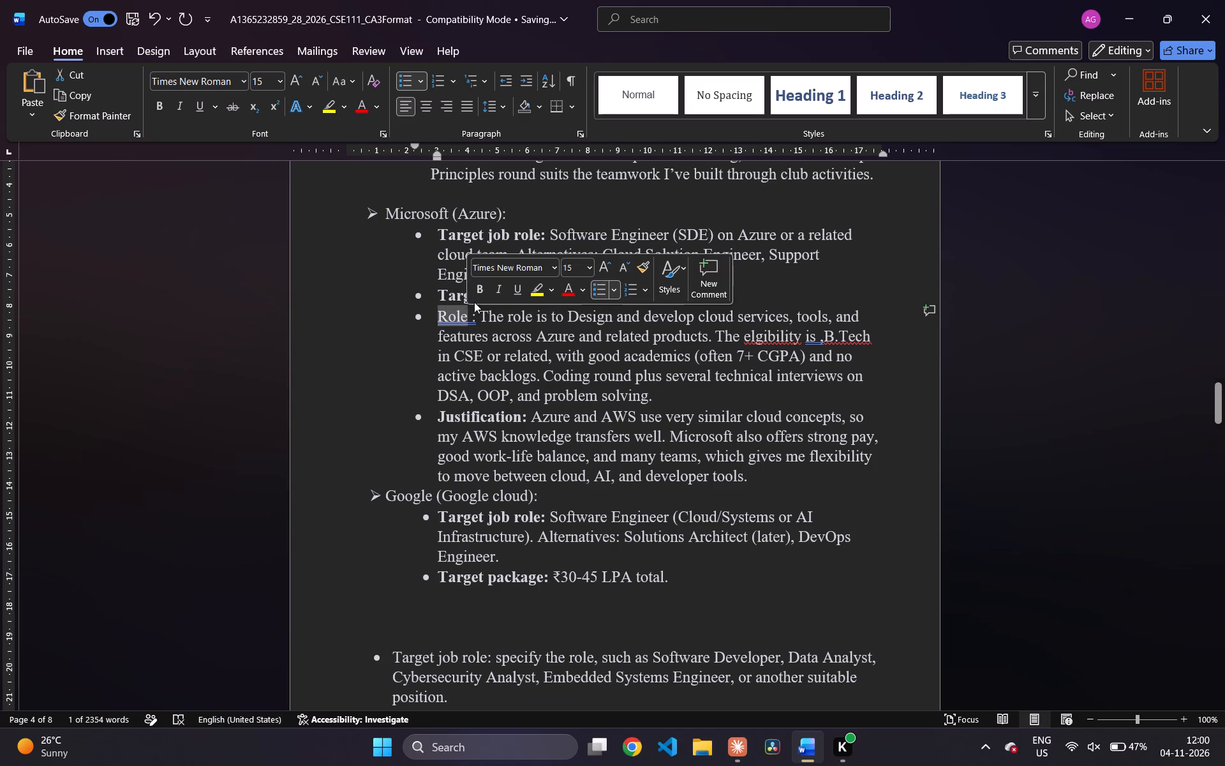
key(ctrl+b)
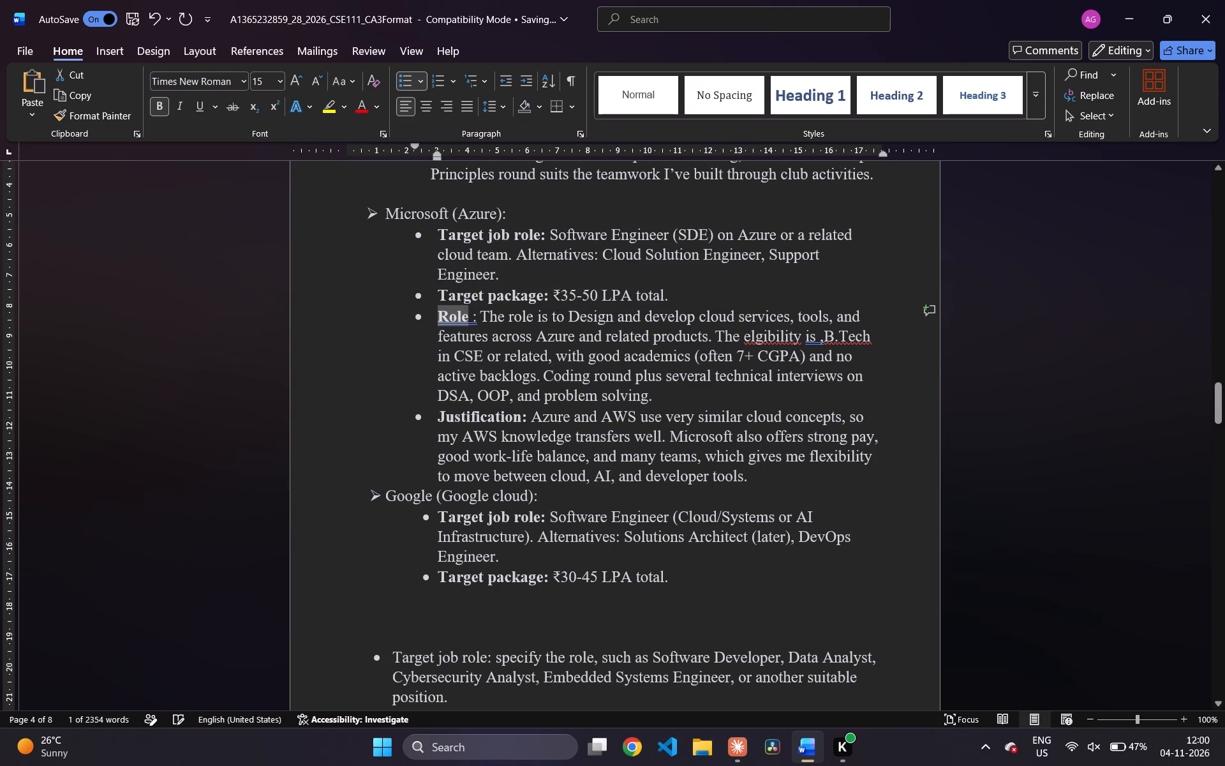
click(475, 314)
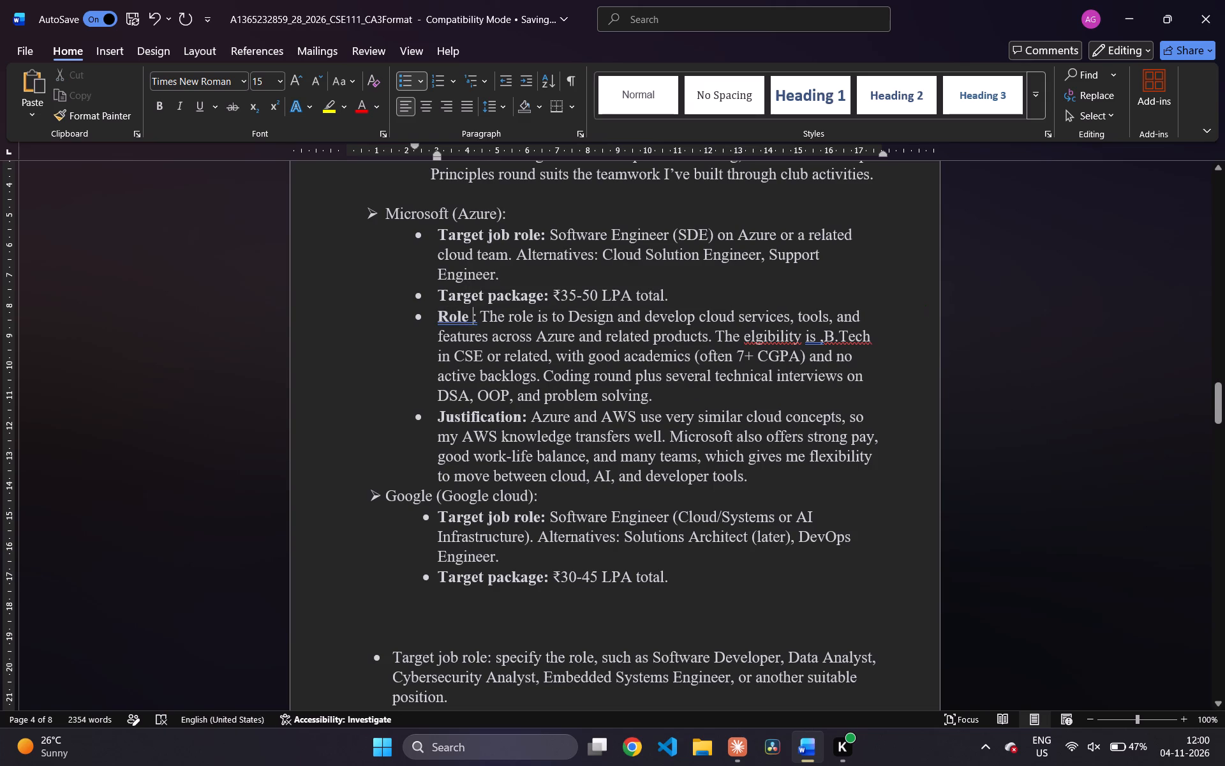
key(BackSpace)
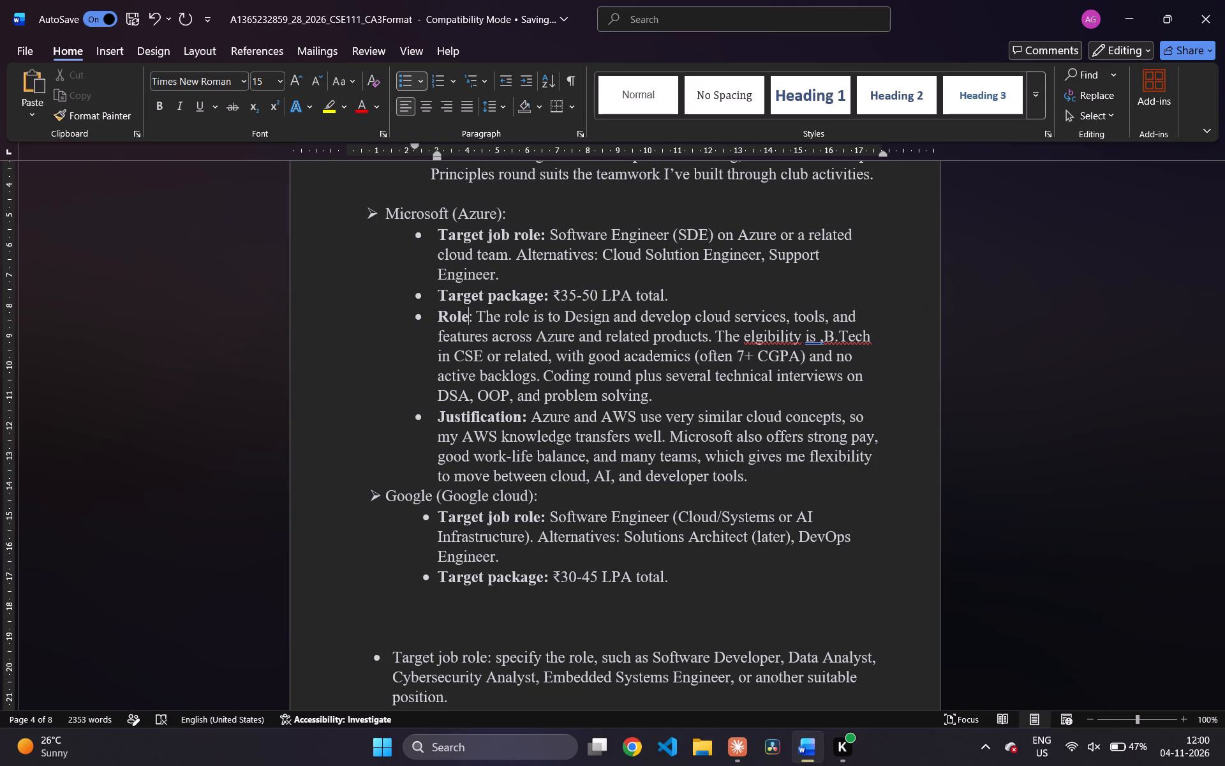
Delete the words "The elgibility is ," before "B.Tech" in the Microsoft role bullet.
click(820, 338)
key(Right)
key(BackSpace)
key(BackSpace)
key(BackSpace)
key(BackSpace)
key(BackSpace)
key(BackSpace)
key(BackSpace)
key(BackSpace)
key(BackSpace)
key(BackSpace)
key(BackSpace)
key(BackSpace)
key(BackSpace)
key(BackSpace)
key(BackSpace)
key(BackSpace)
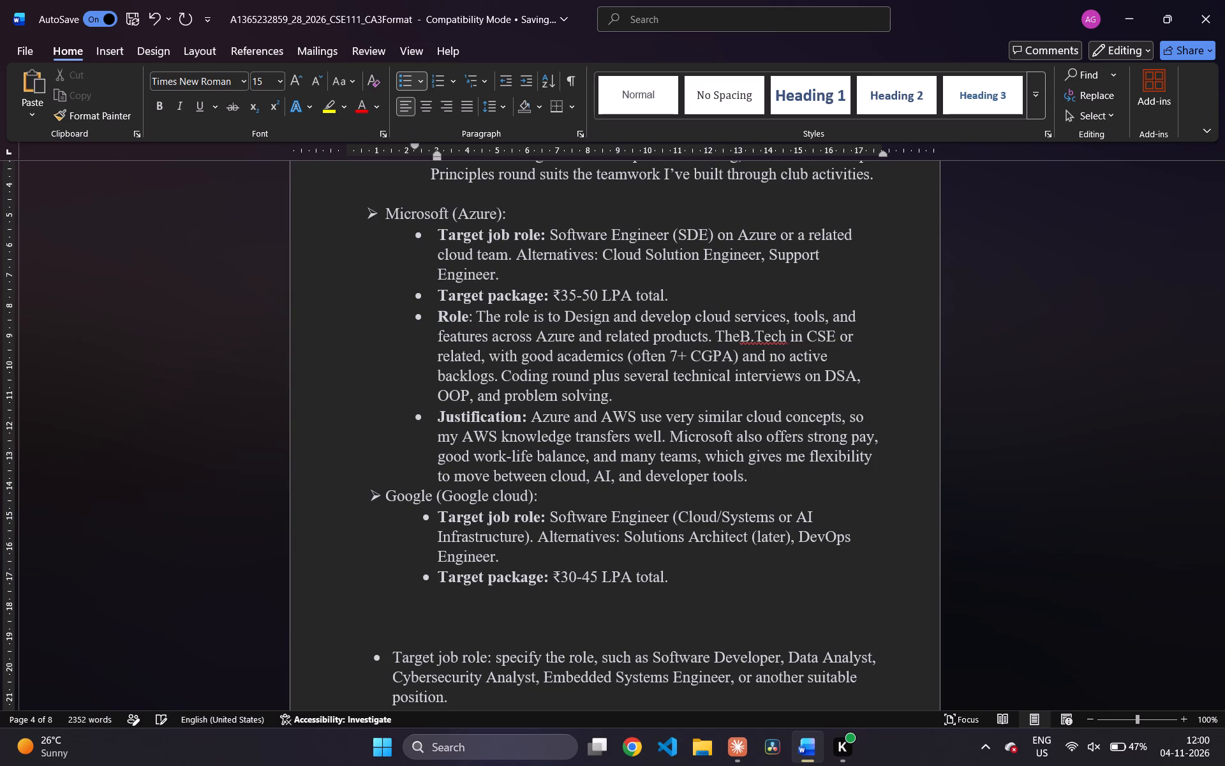
key(BackSpace)
key(BackSpace)
key(BackSpace)
key(BackSpace)
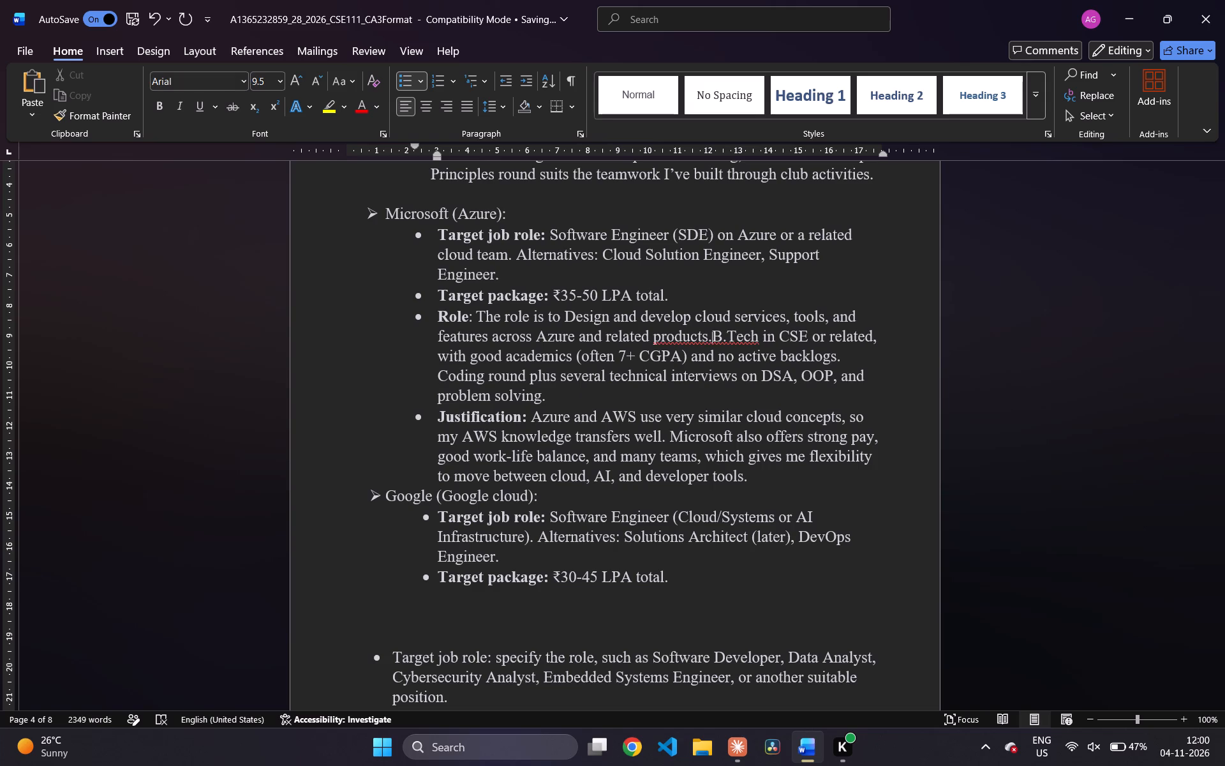
Remove "The role is to" from the Microsoft role bullet so "Design and develop" follows the colon after a single space.
click(560, 319)
key(Right)
key(BackSpace)
key(BackSpace)
key(BackSpace)
key(BackSpace)
key(BackSpace)
key(BackSpace)
key(BackSpace)
key(BackSpace)
key(BackSpace)
key(BackSpace)
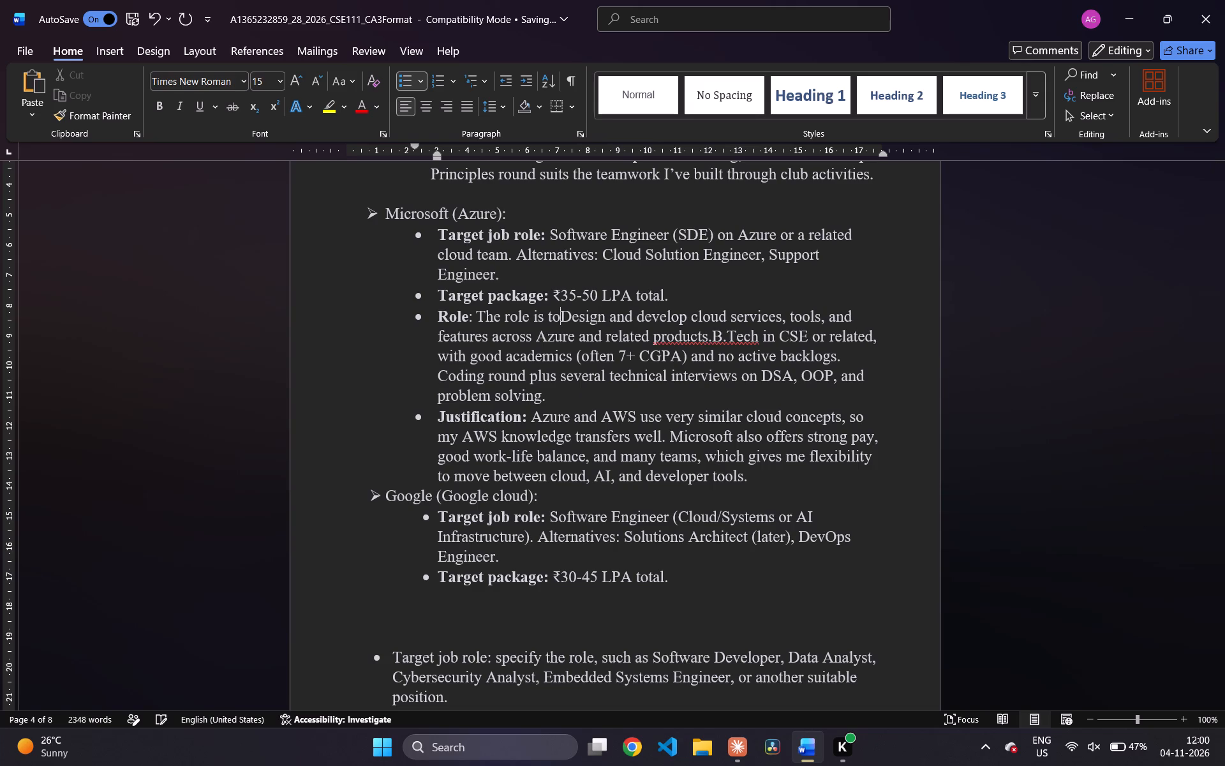
key(BackSpace)
key(BackSpace)
key(BackSpace)
key(BackSpace)
key(BackSpace)
key(BackSpace)
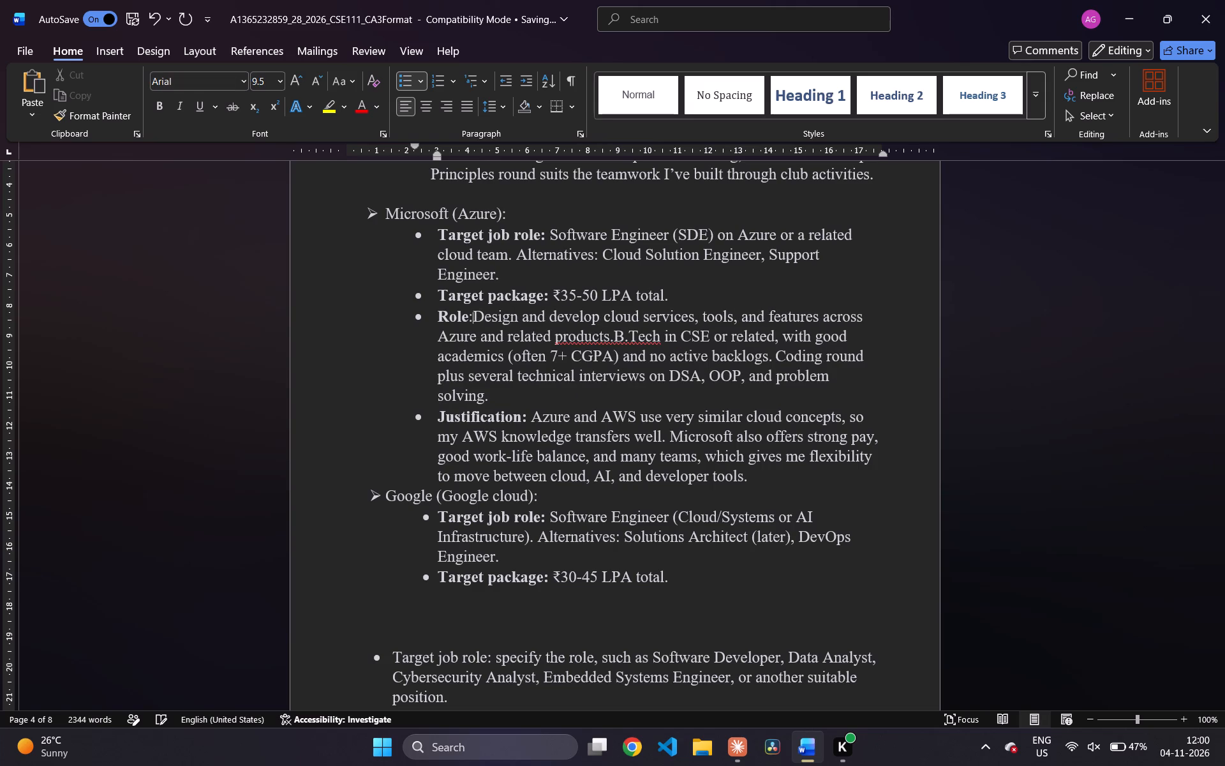
key(space)
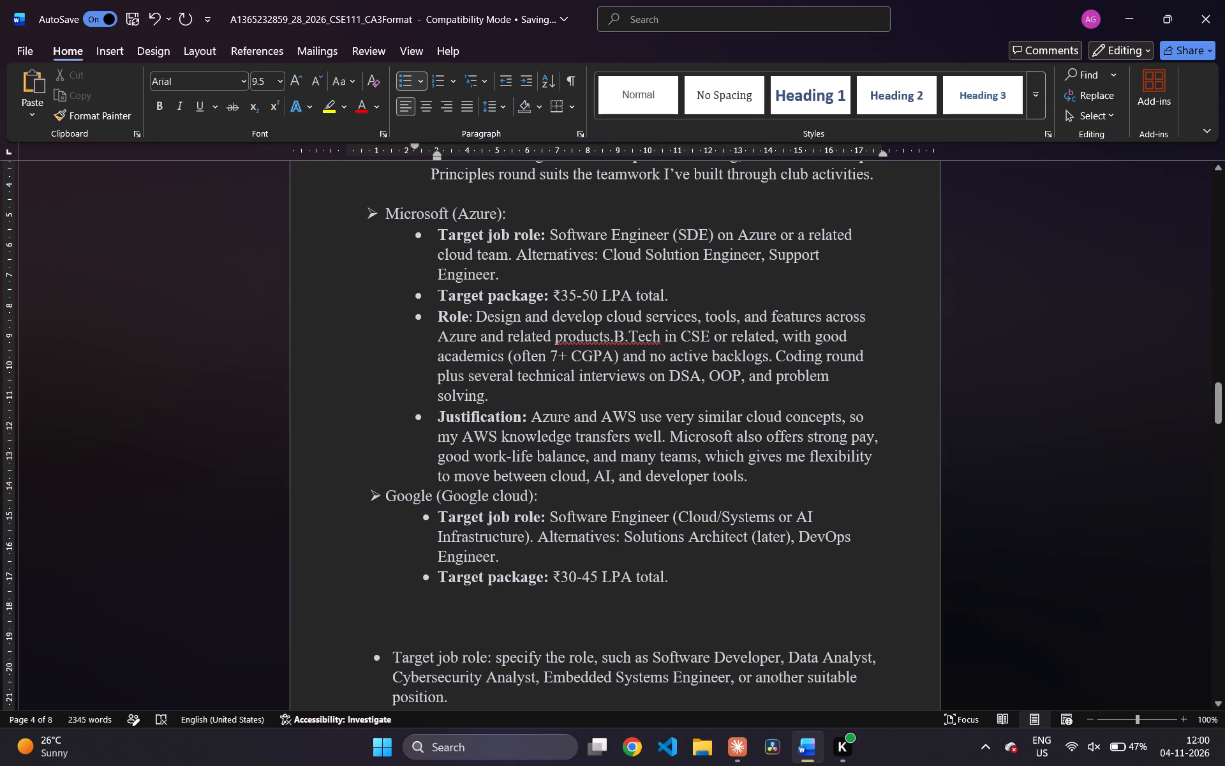
Split the Microsoft role bullet before "B.Tech" and start the new bullet with a bold "Eligibility" label followed by a colon and space.
click(612, 335)
key(Return)
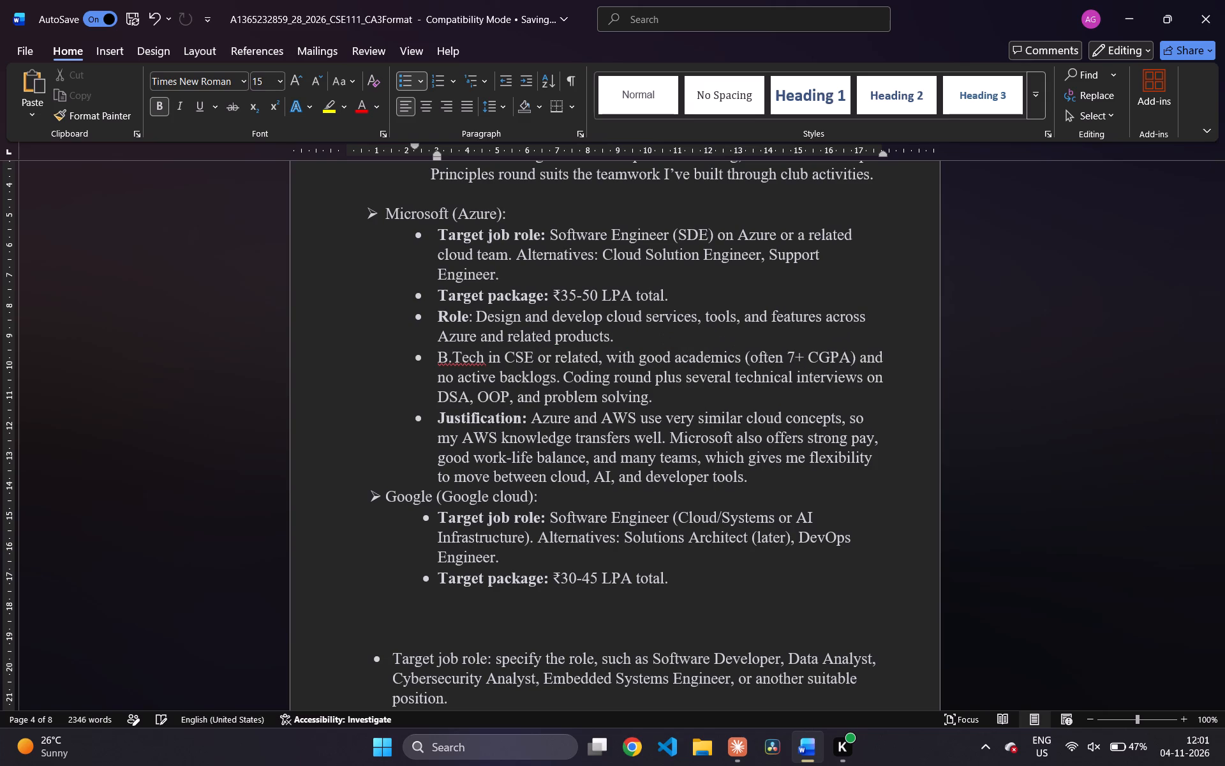
key(shift+e)
text(ligi)
text(bility)
key(space)
text(:)
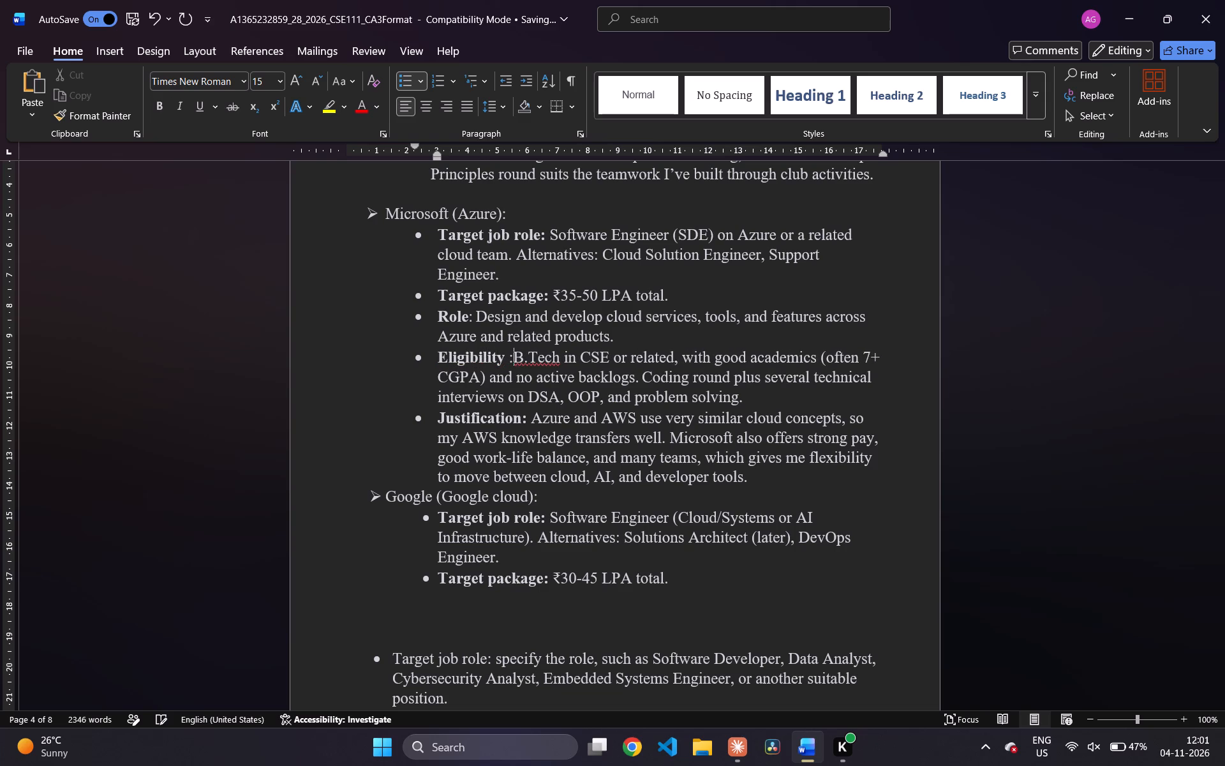
key(BackSpace)
key(BackSpace)
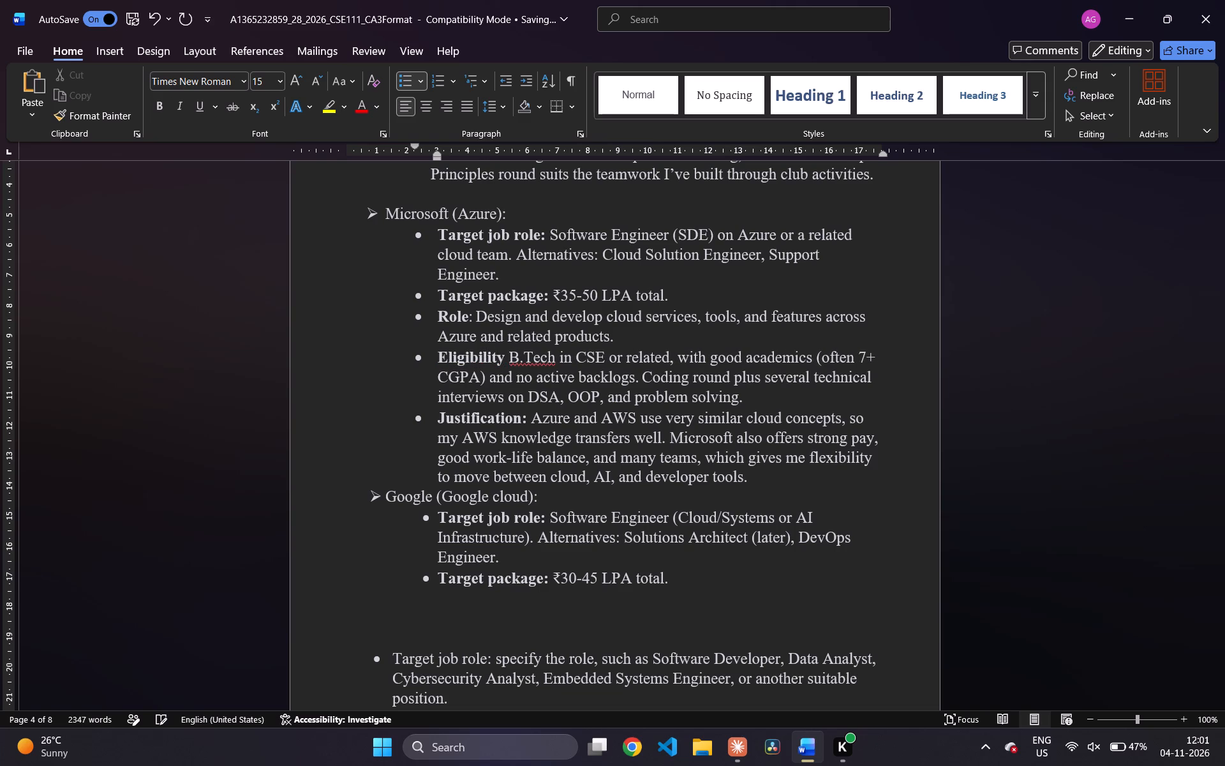
text(:)
key(space)
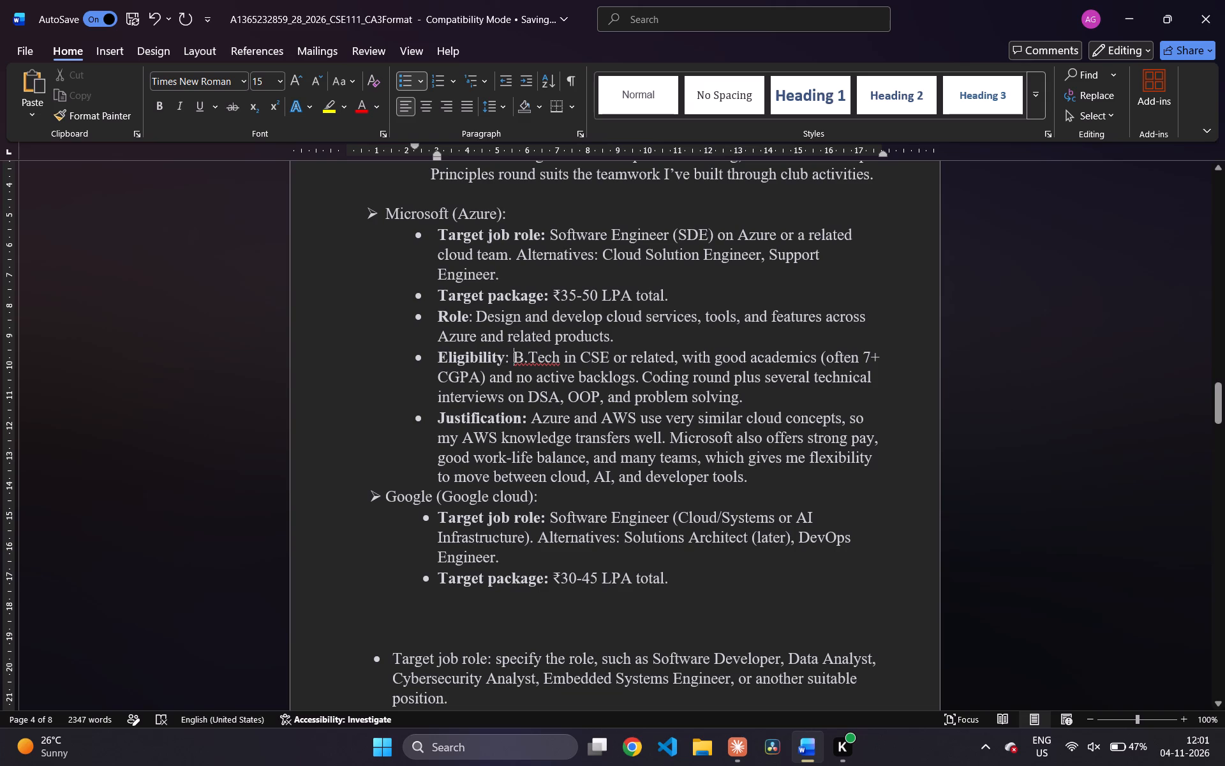
Shorten the Amazon bullet's "Role and eligibility:" label to "Role:".
scroll(466, 398, up, 3)
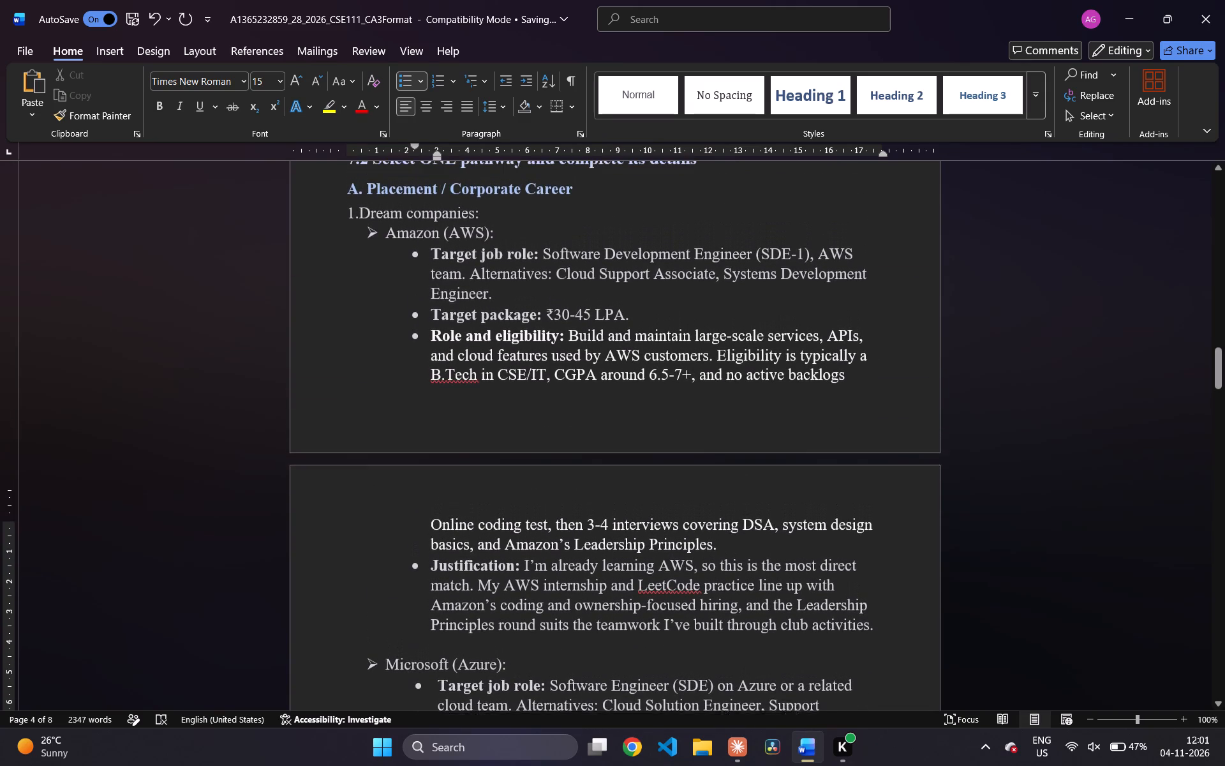
click(565, 344)
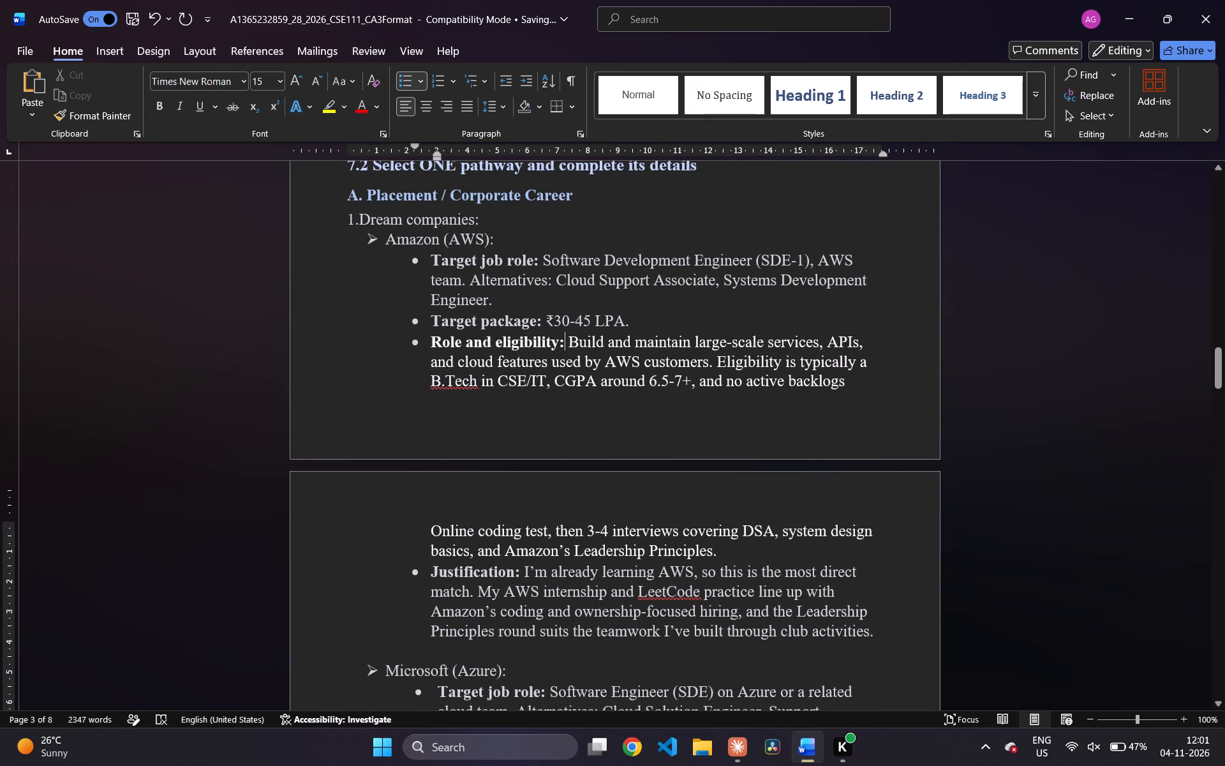
key(BackSpace)
key(BackSpace)
key(BackSpace)
key(BackSpace)
key(BackSpace)
key(BackSpace)
key(BackSpace)
key(BackSpace)
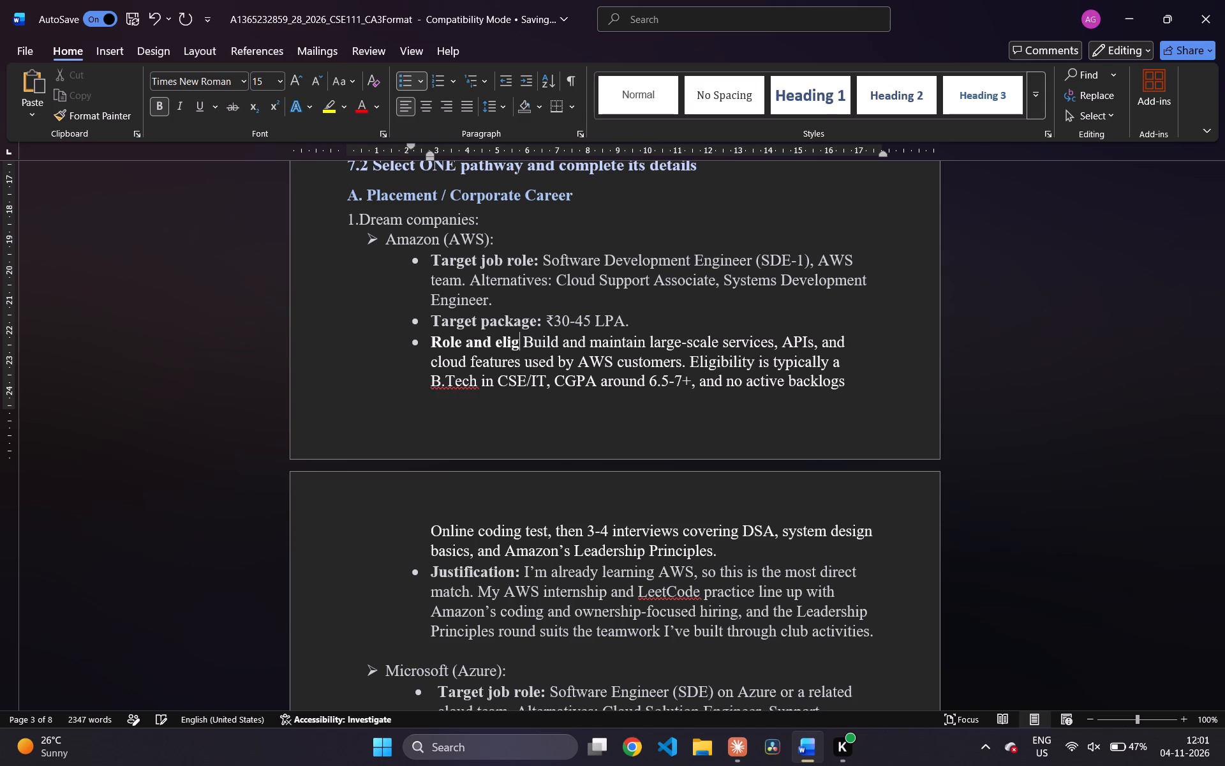
key(BackSpace)
key(BackSpace)
key(BackSpace)
key(BackSpace)
key(BackSpace)
key(BackSpace)
key(BackSpace)
key(BackSpace)
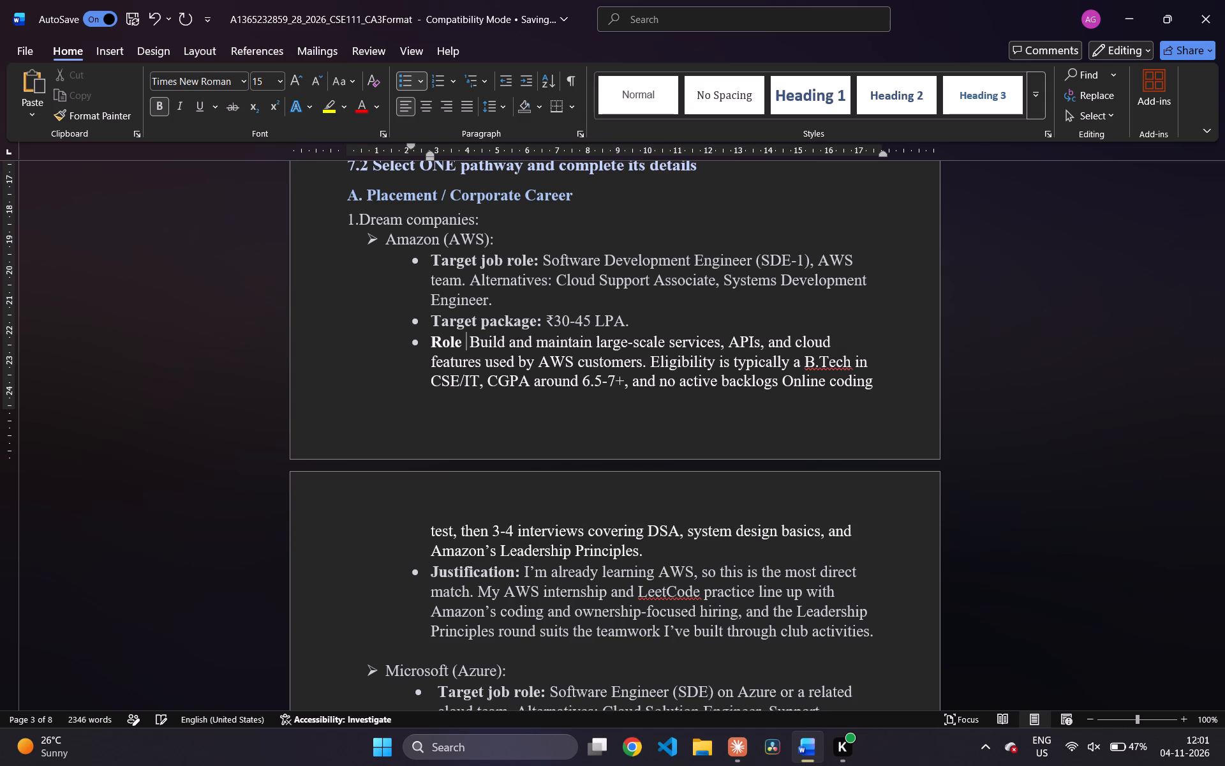
key(BackSpace)
key(shift+colon)
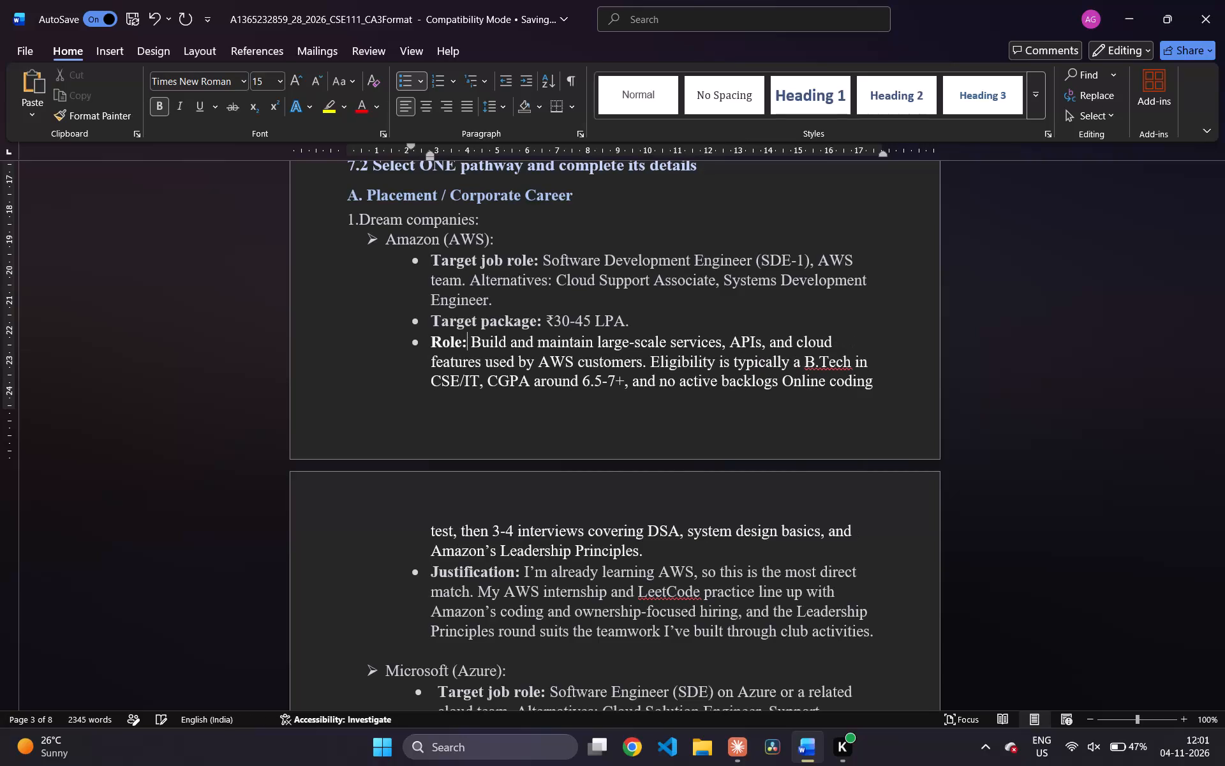
Delete the words "Eligibility is typically a" and the surrounding spaces before "B.Tech" in the Amazon role bullet.
click(803, 371)
key(BackSpace)
key(BackSpace)
key(BackSpace)
key(BackSpace)
key(BackSpace)
key(BackSpace)
key(BackSpace)
key(BackSpace)
key(BackSpace)
key(BackSpace)
key(BackSpace)
key(BackSpace)
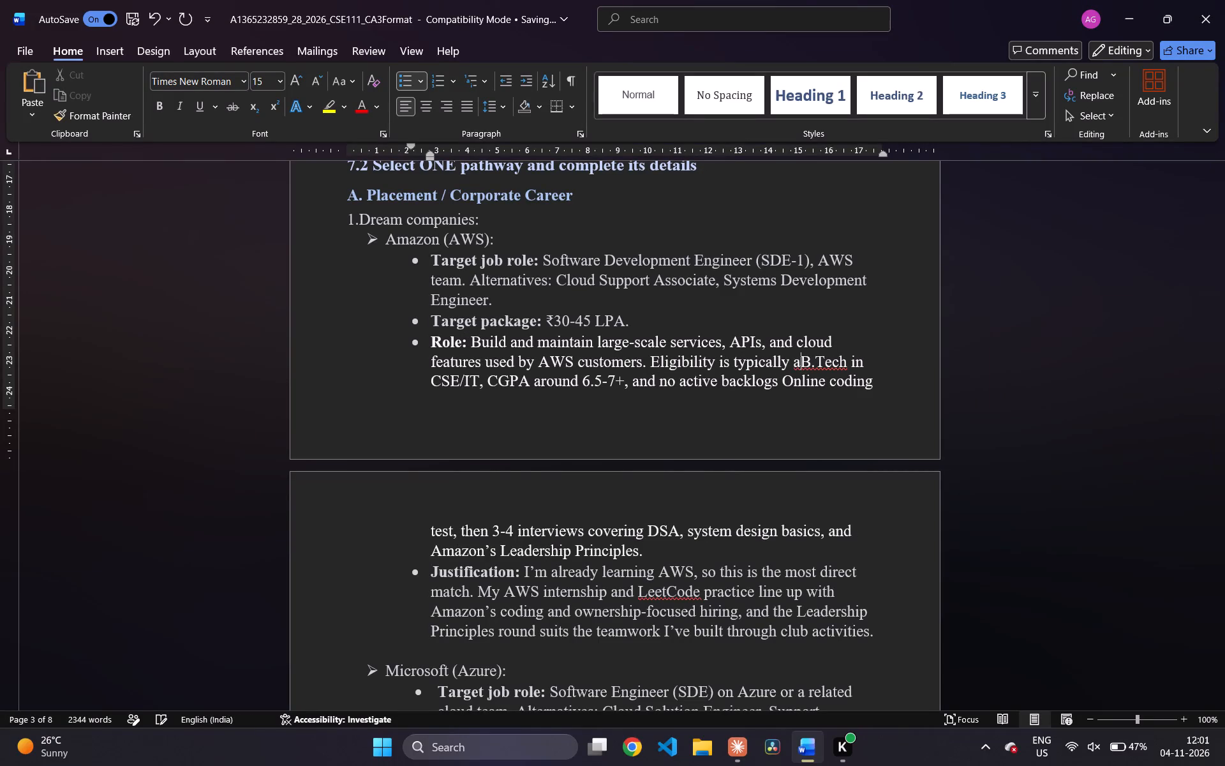
key(BackSpace)
key(BackSpace)
key(BackSpace)
key(BackSpace)
key(BackSpace)
key(BackSpace)
key(BackSpace)
key(BackSpace)
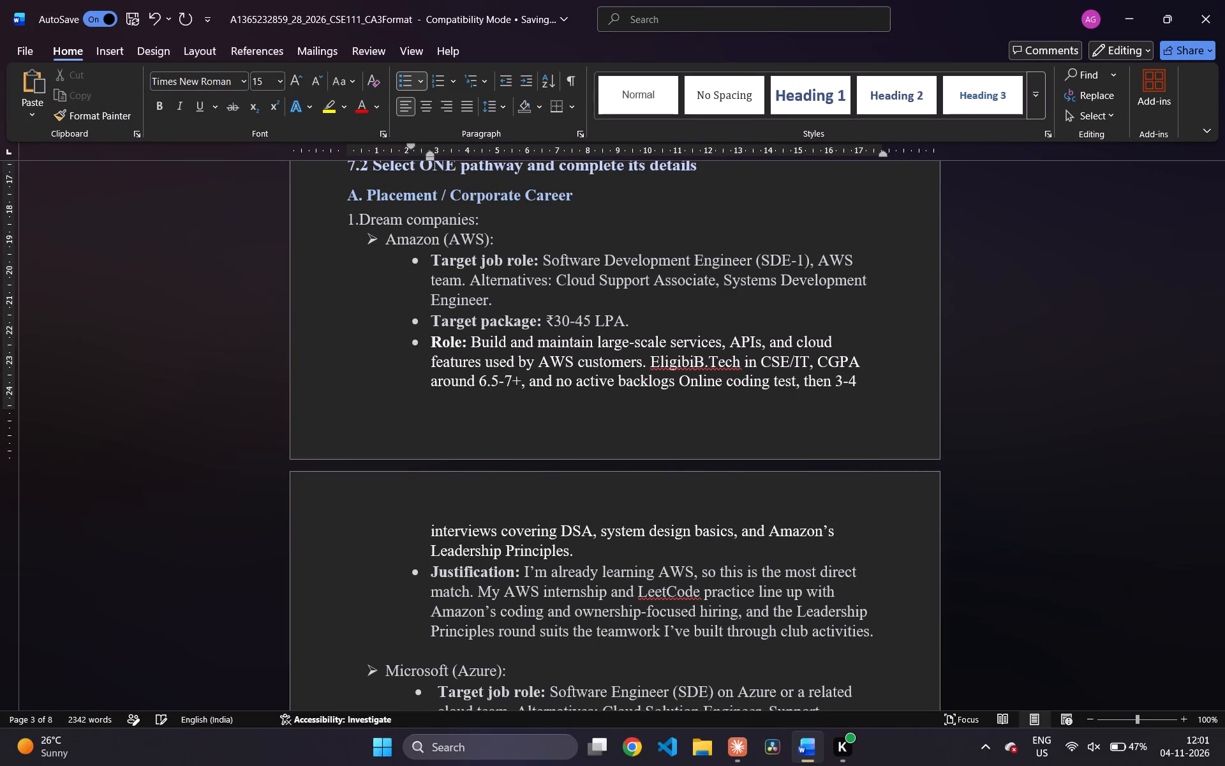
key(BackSpace)
key(BackSpace)
key(BackSpace)
key(BackSpace)
key(BackSpace)
key(BackSpace)
key(BackSpace)
key(BackSpace)
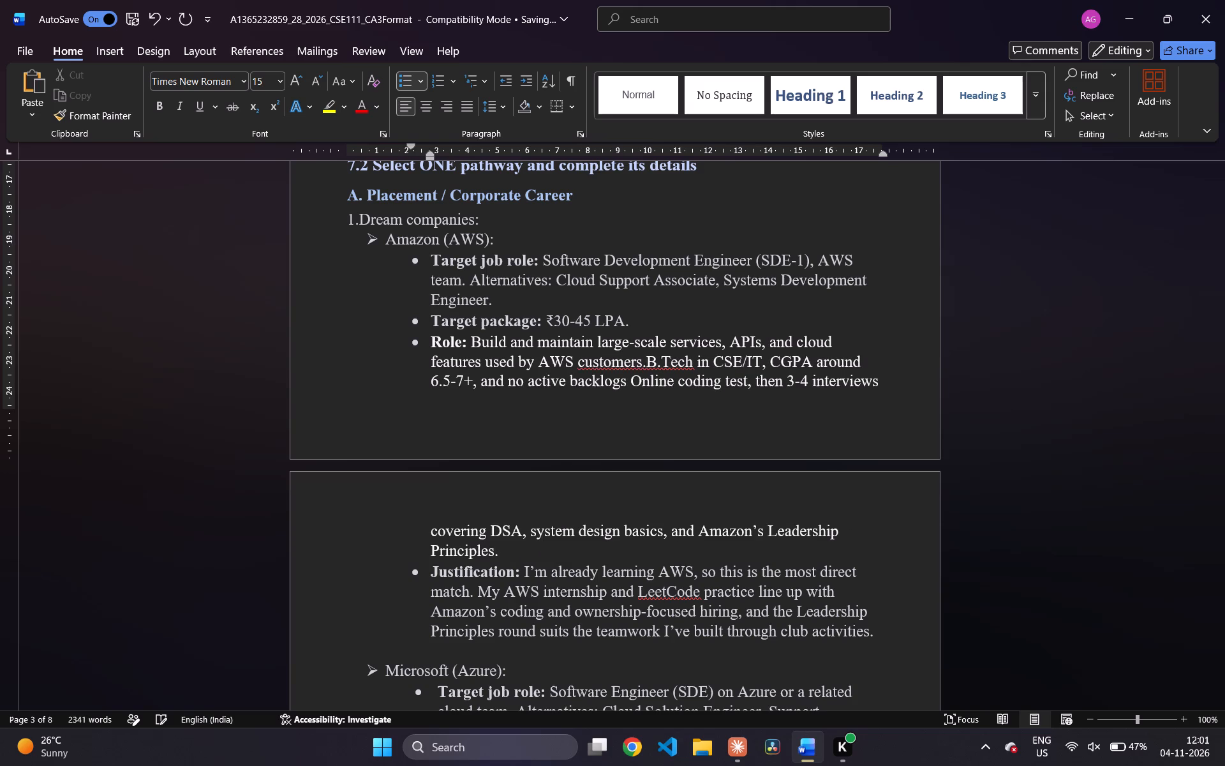
Split the Amazon role bullet before "B.Tech" and start the new bullet with the bold label "Eligibility:" and a space.
key(Return)
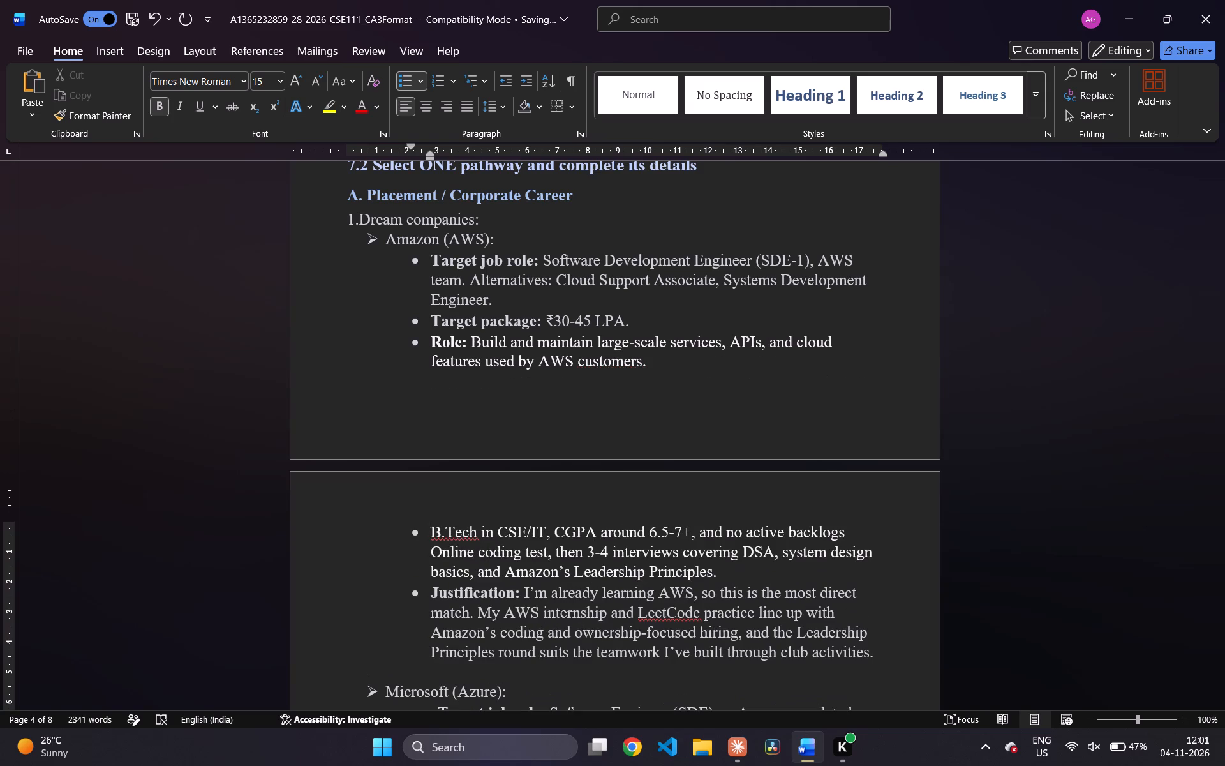
key(shift+e)
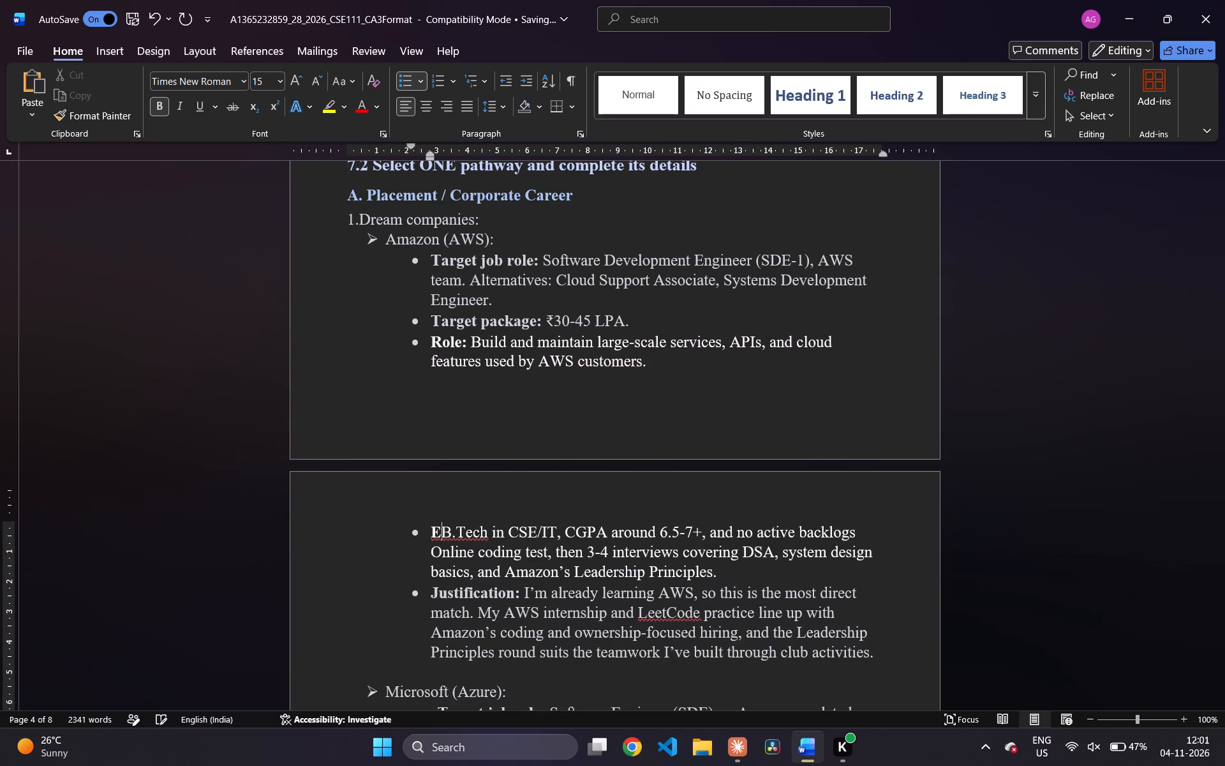
text(ligi)
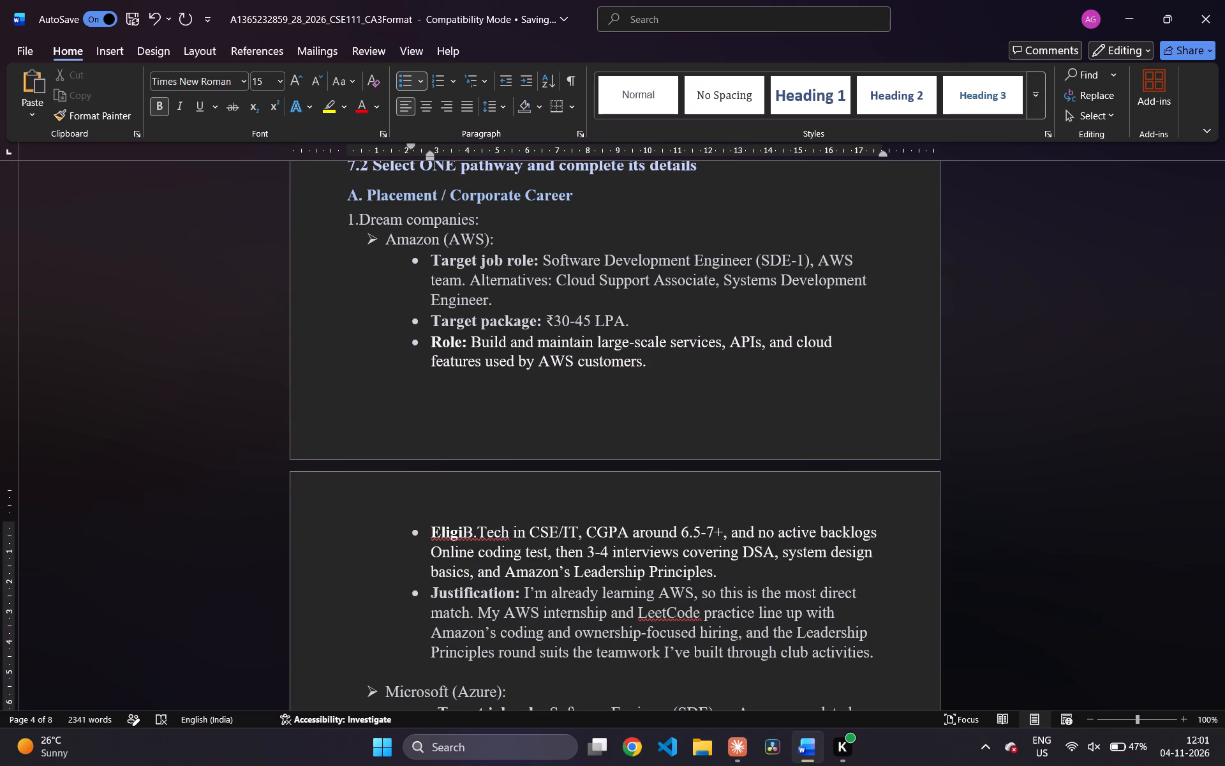
text(bo)
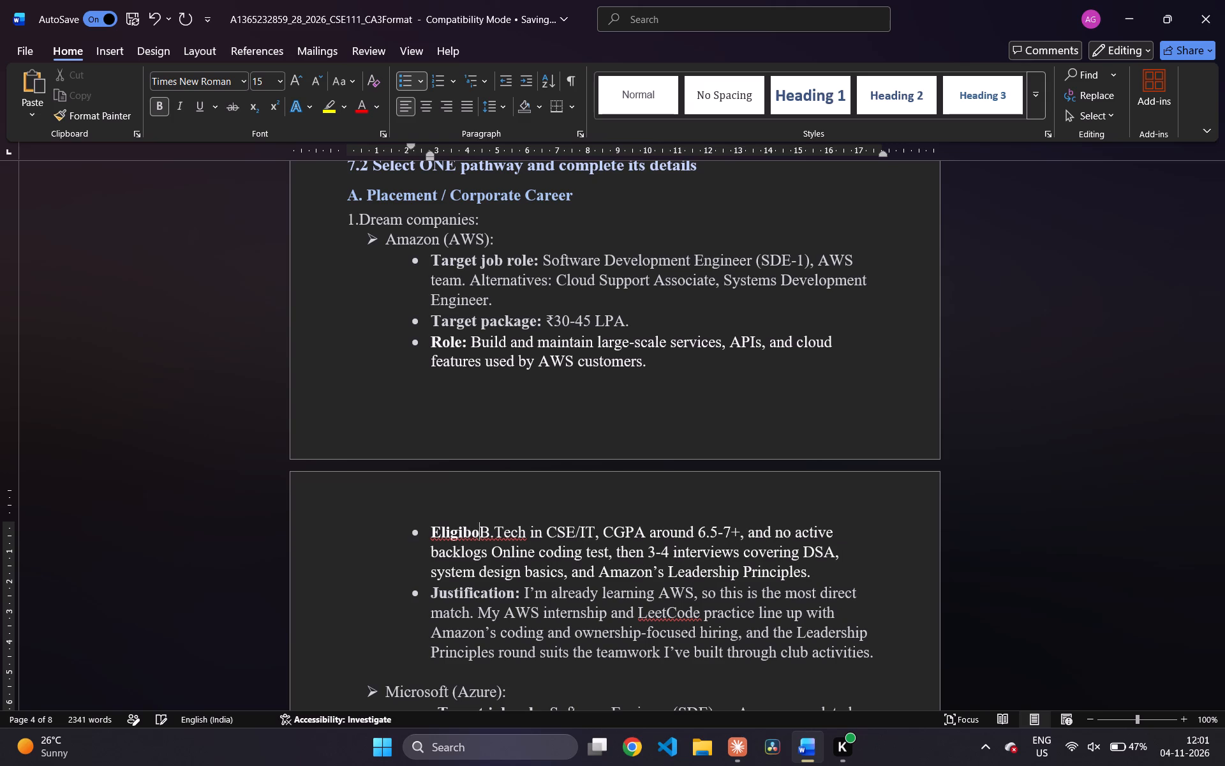
key(BackSpace)
text(ility)
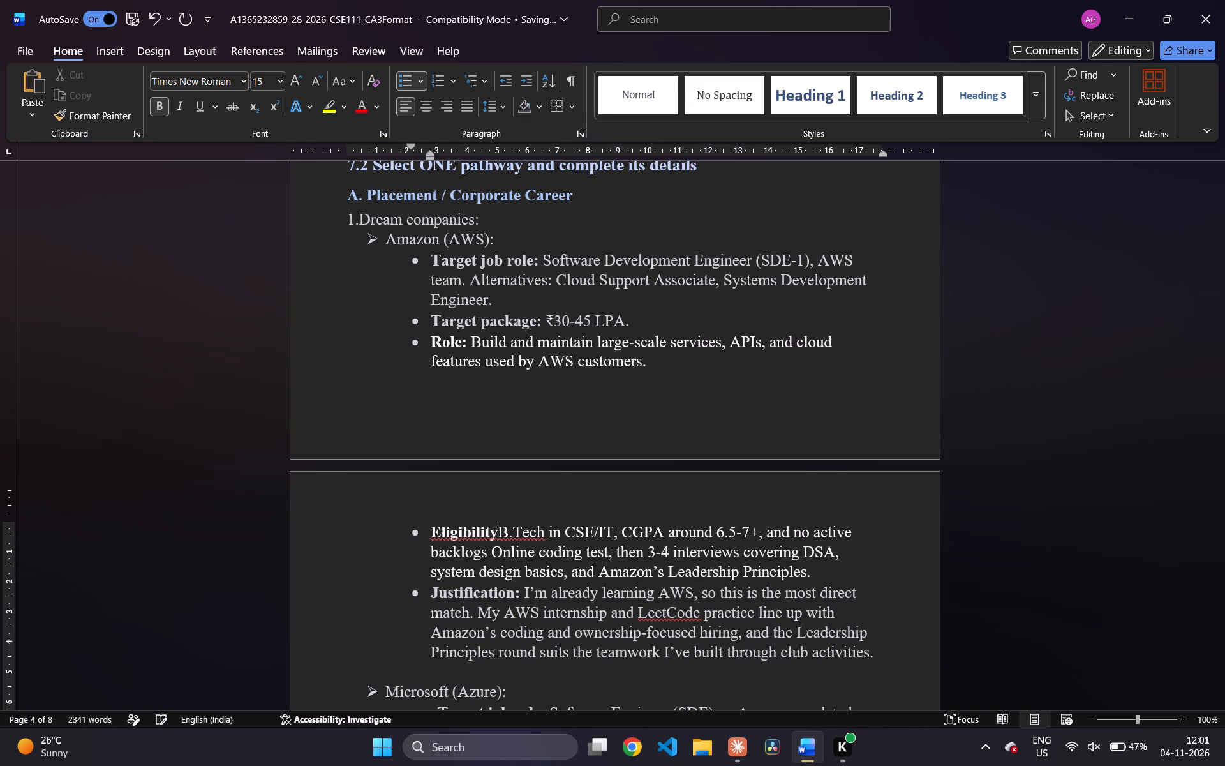
text(:)
key(space)
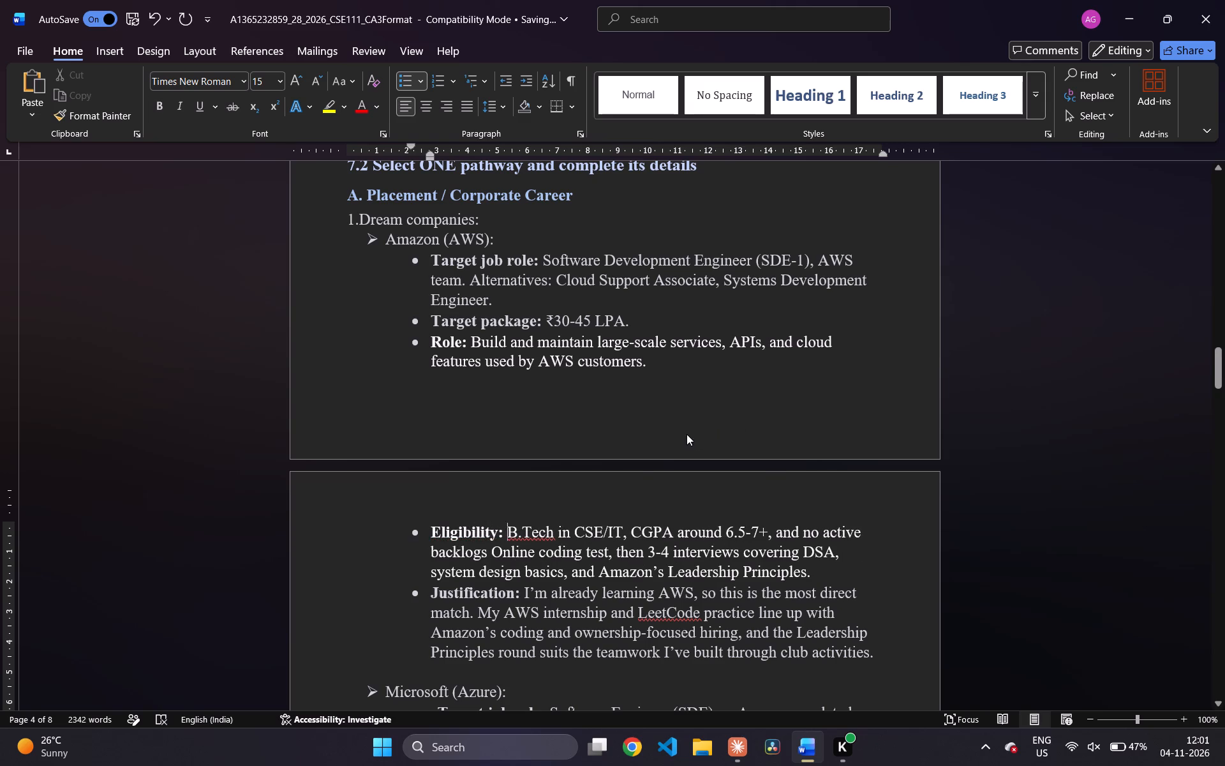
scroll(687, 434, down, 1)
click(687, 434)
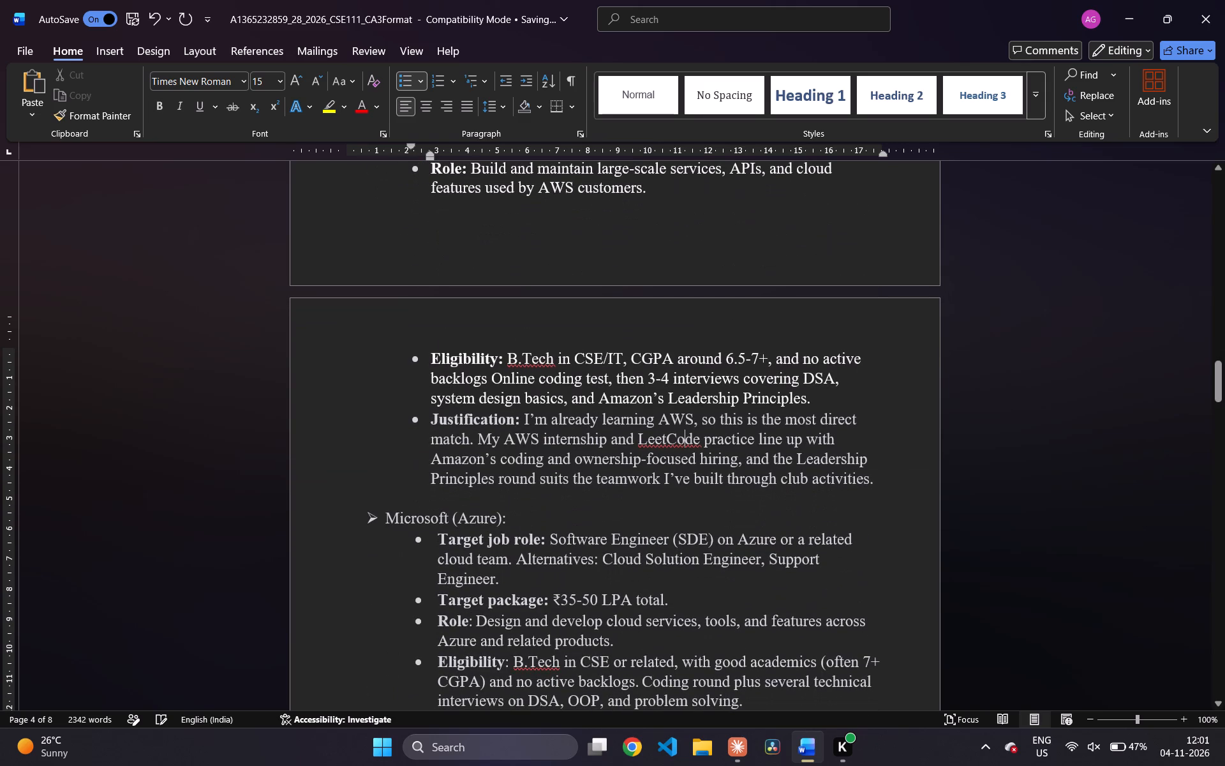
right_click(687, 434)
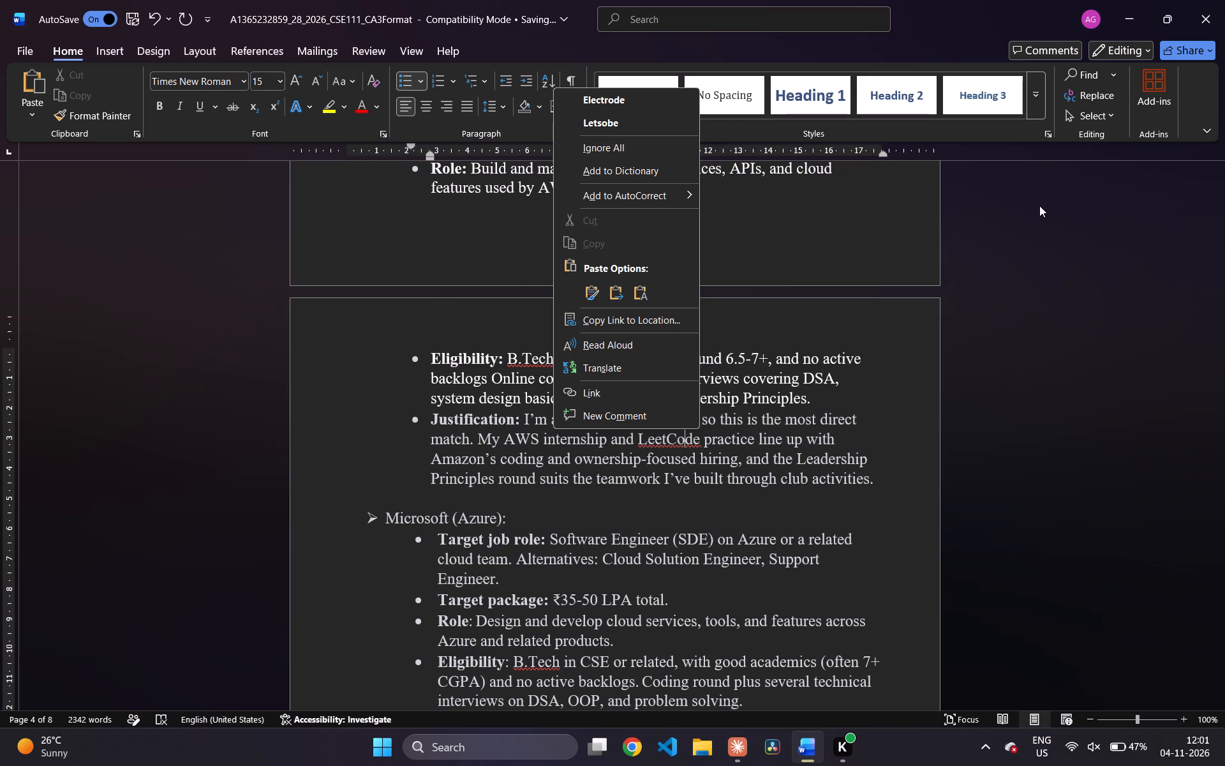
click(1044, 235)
Add an empty bullet below Google's "Target package" bullet and switch to the Claude chat.
scroll(741, 503, down, 2)
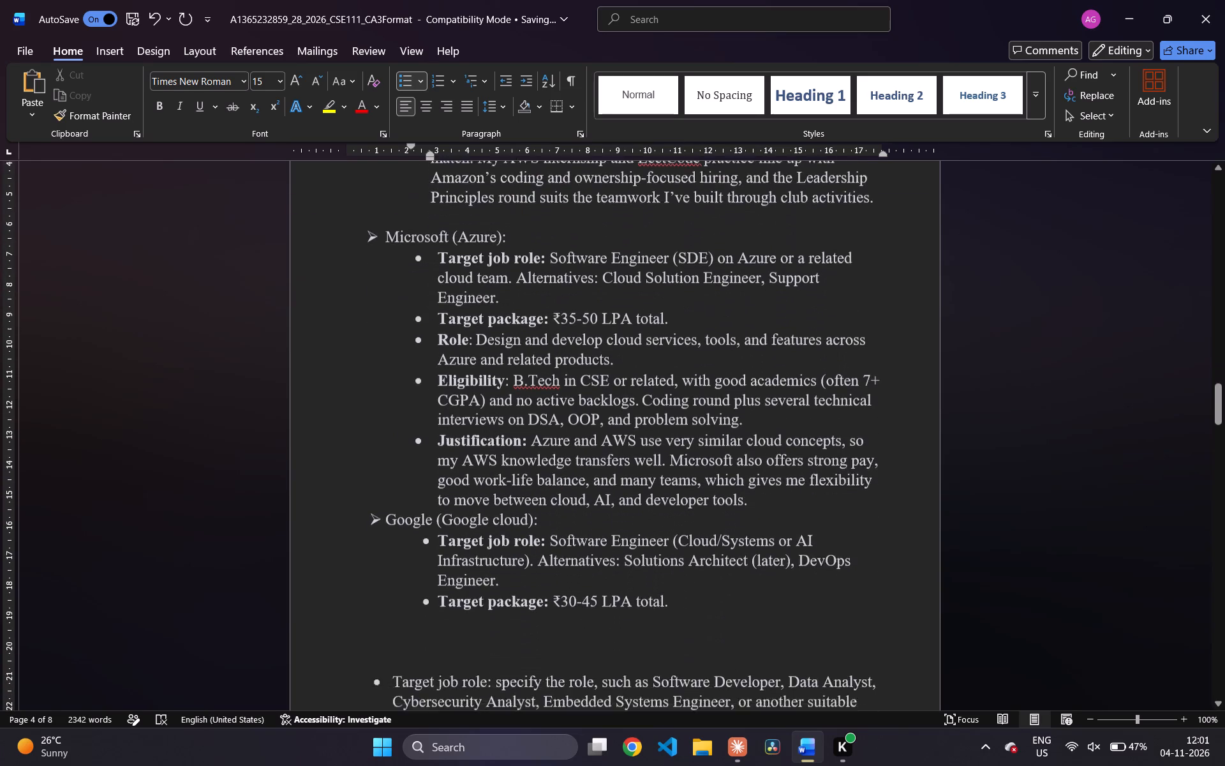
scroll(741, 503, down, 2)
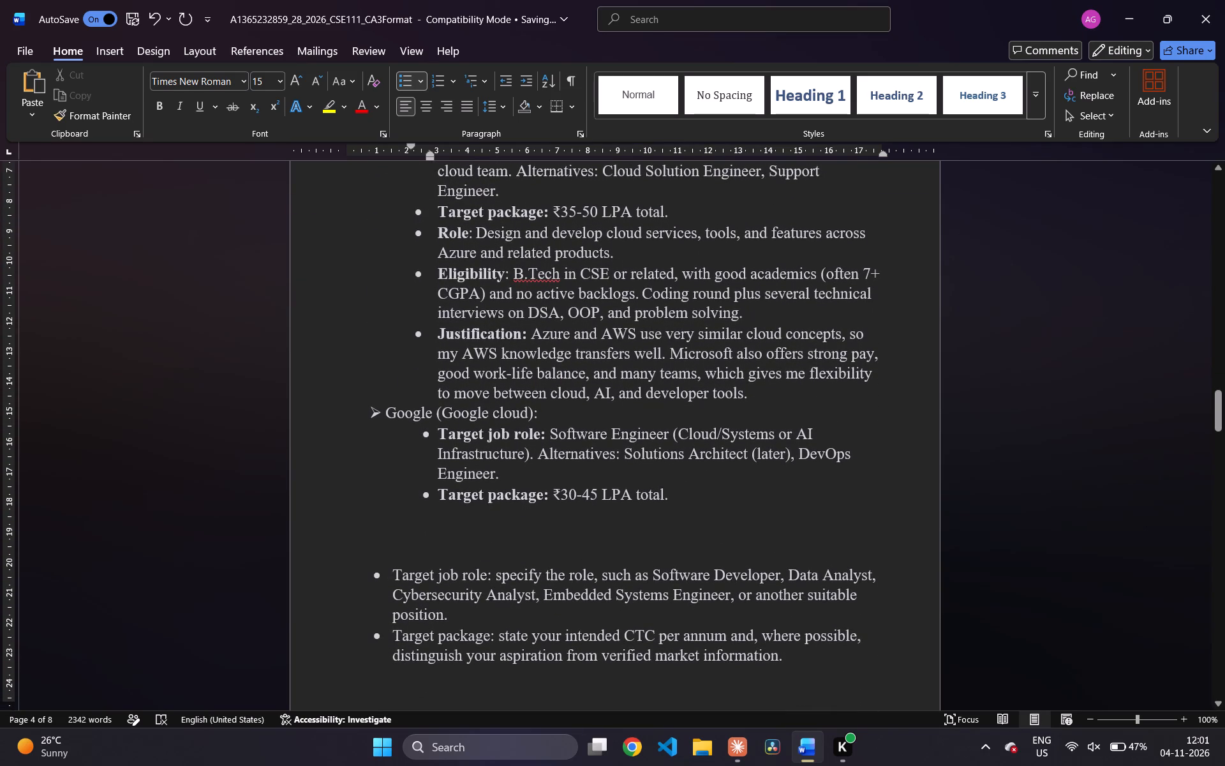
click(683, 494)
key(Return)
key(alt+Tab)
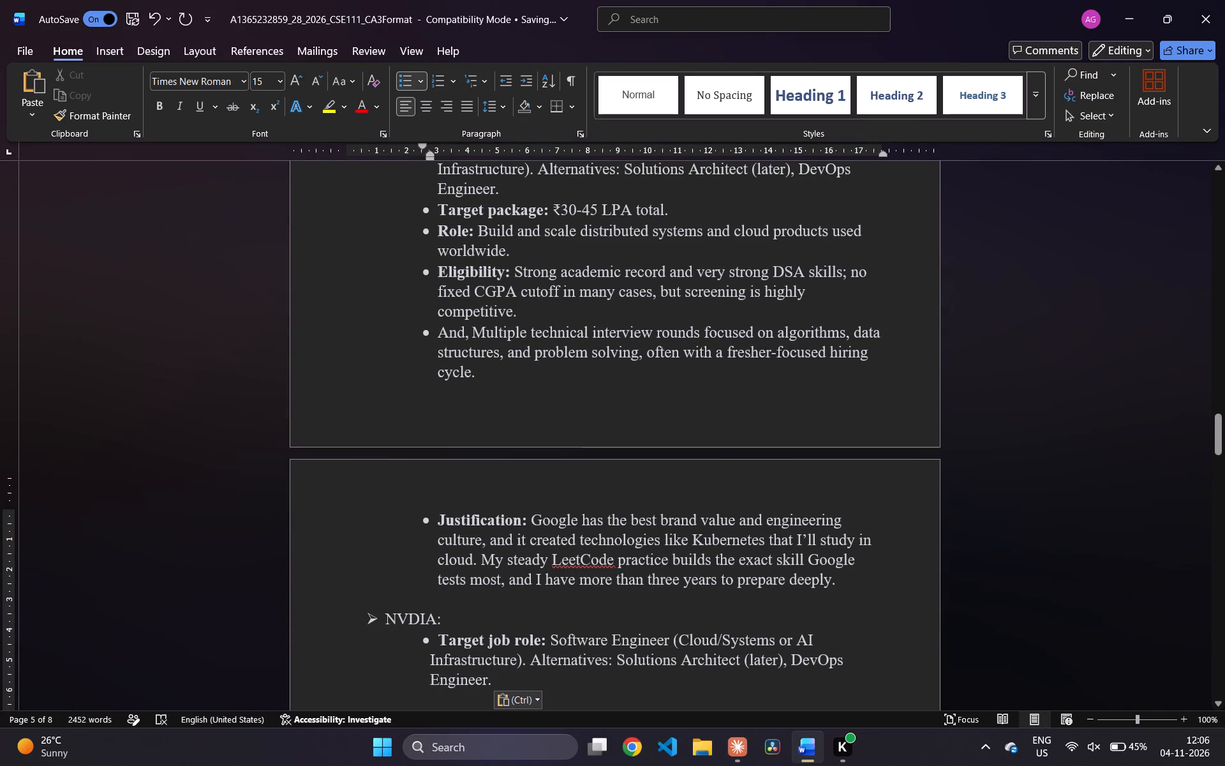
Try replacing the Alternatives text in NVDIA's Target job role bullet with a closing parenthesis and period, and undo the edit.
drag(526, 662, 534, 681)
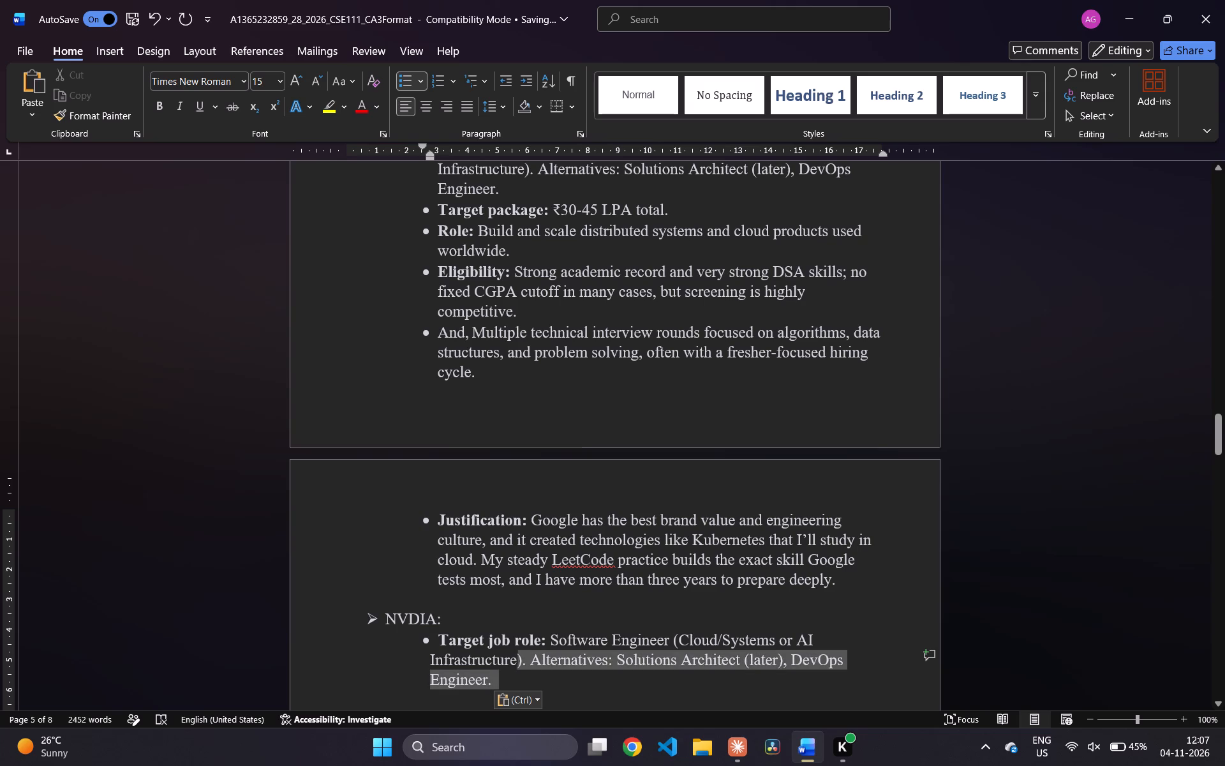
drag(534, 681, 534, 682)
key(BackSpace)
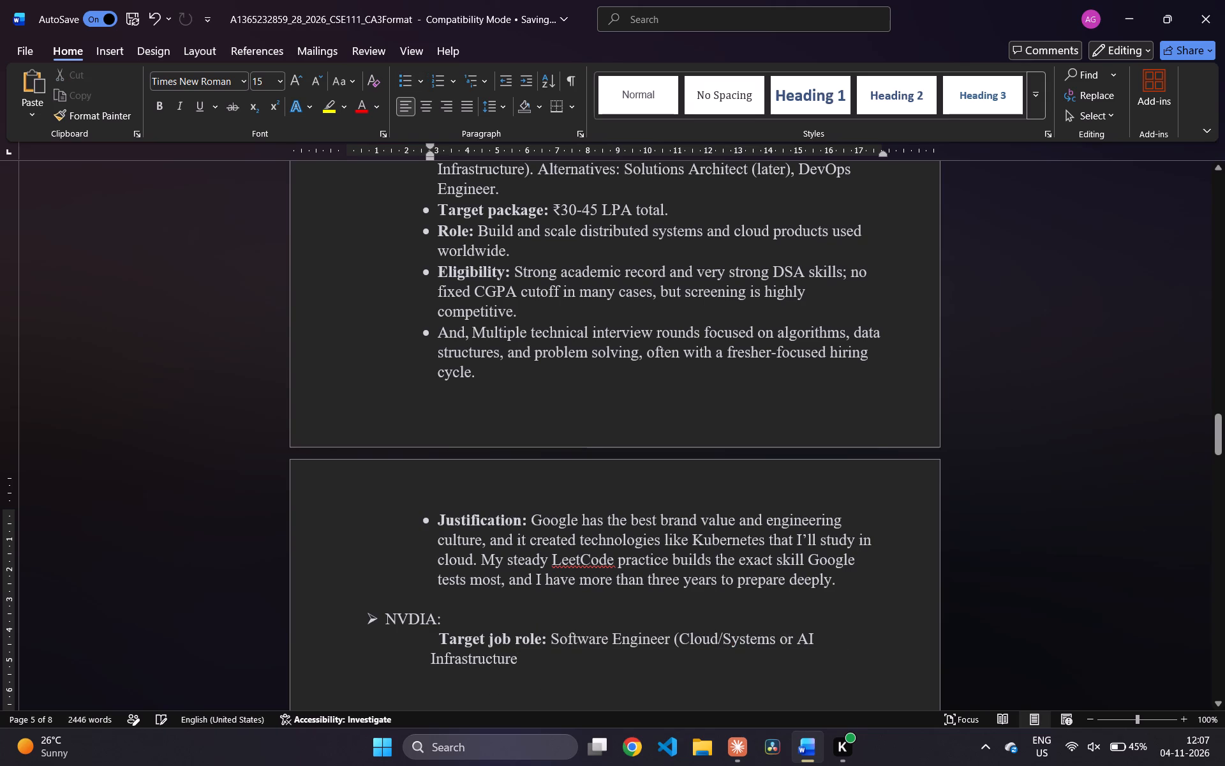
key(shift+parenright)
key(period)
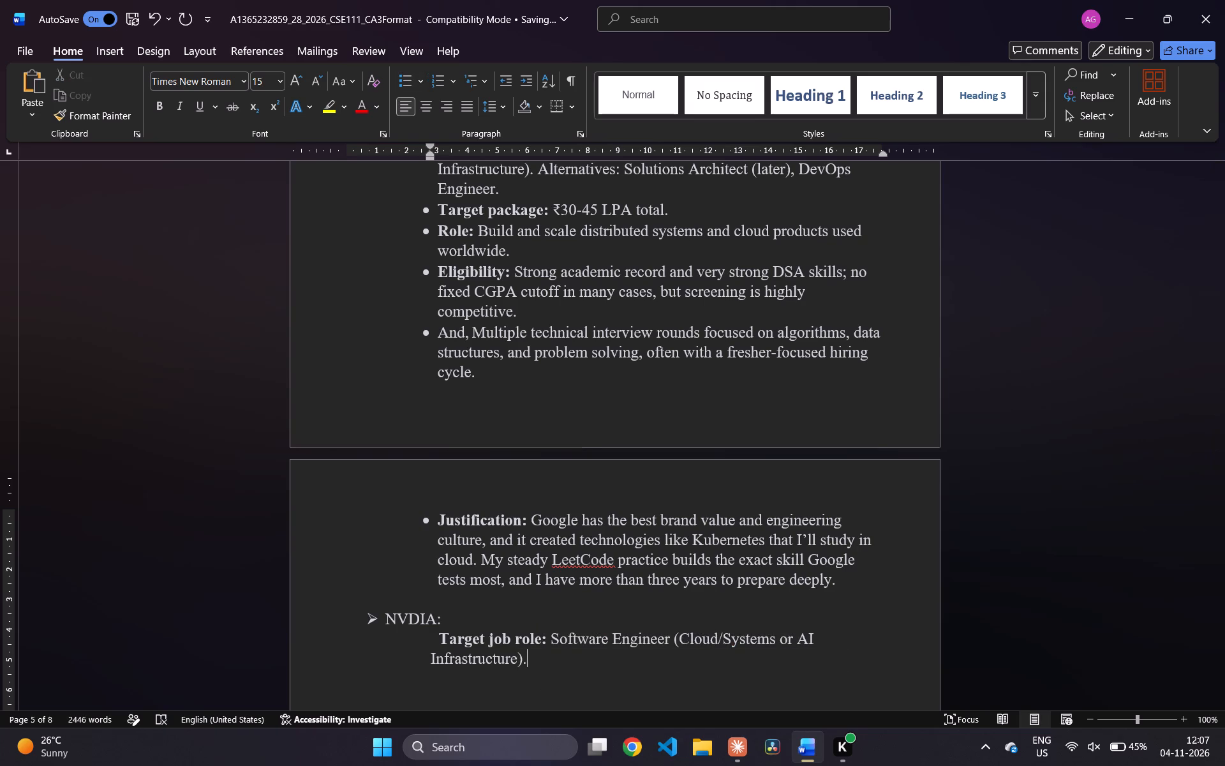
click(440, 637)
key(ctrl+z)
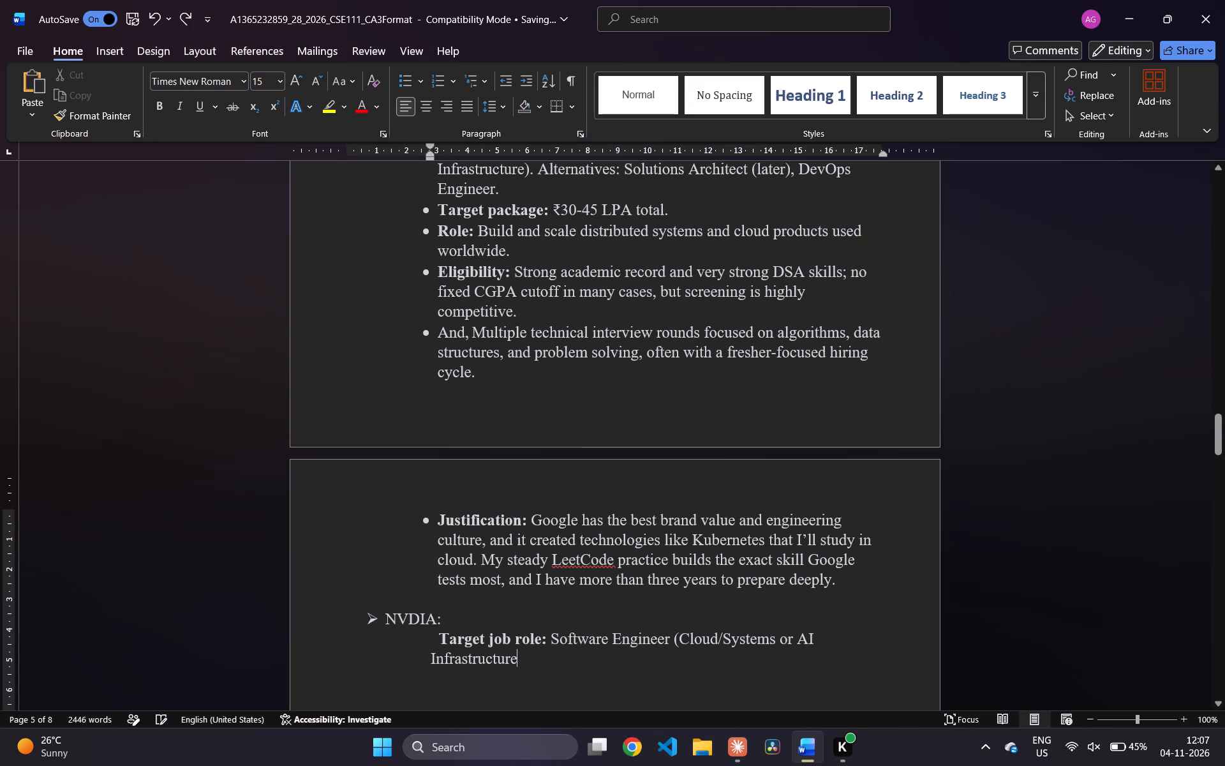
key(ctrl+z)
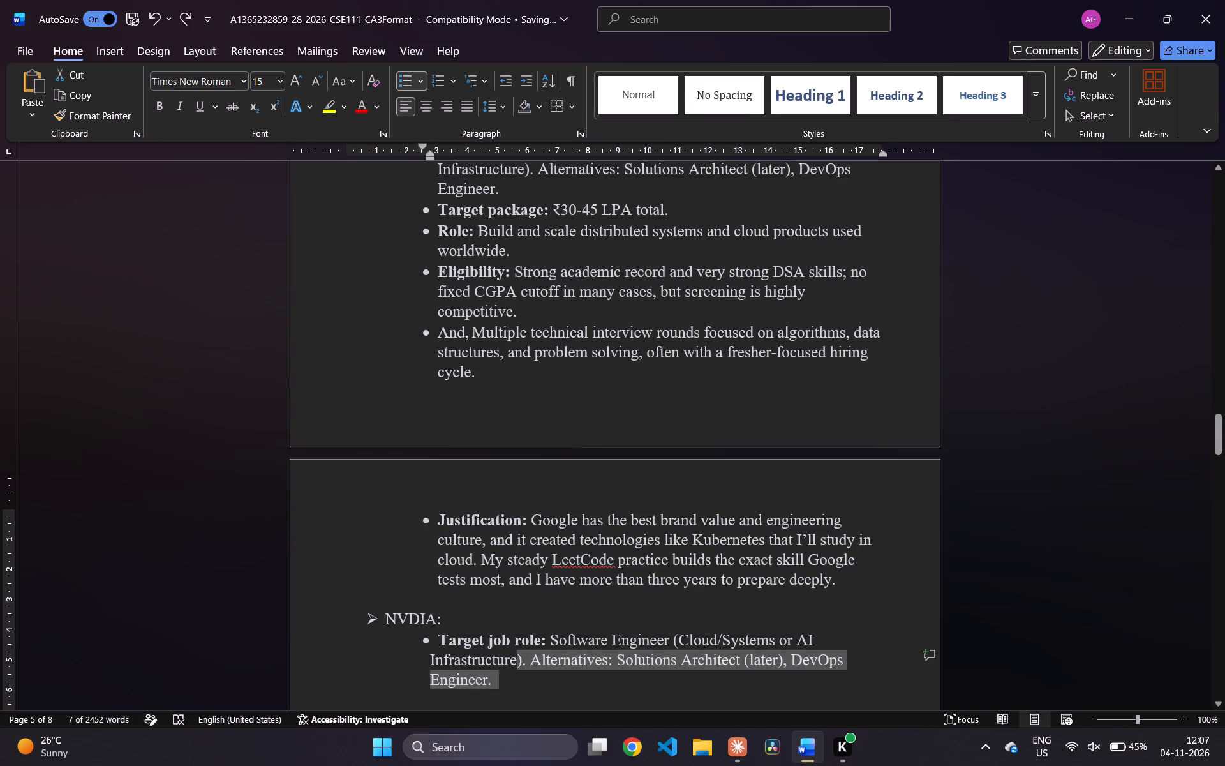
Delete the Alternatives text from NVDIA's Target job role bullet, ending it at "Infrastructure).", and add an empty bullet below.
click(502, 682)
key(BackSpace)
key(BackSpace)
key(BackSpace)
key(BackSpace)
key(BackSpace)
key(BackSpace)
key(BackSpace)
key(BackSpace)
key(BackSpace)
key(BackSpace)
key(BackSpace)
key(BackSpace)
key(BackSpace)
key(BackSpace)
key(BackSpace)
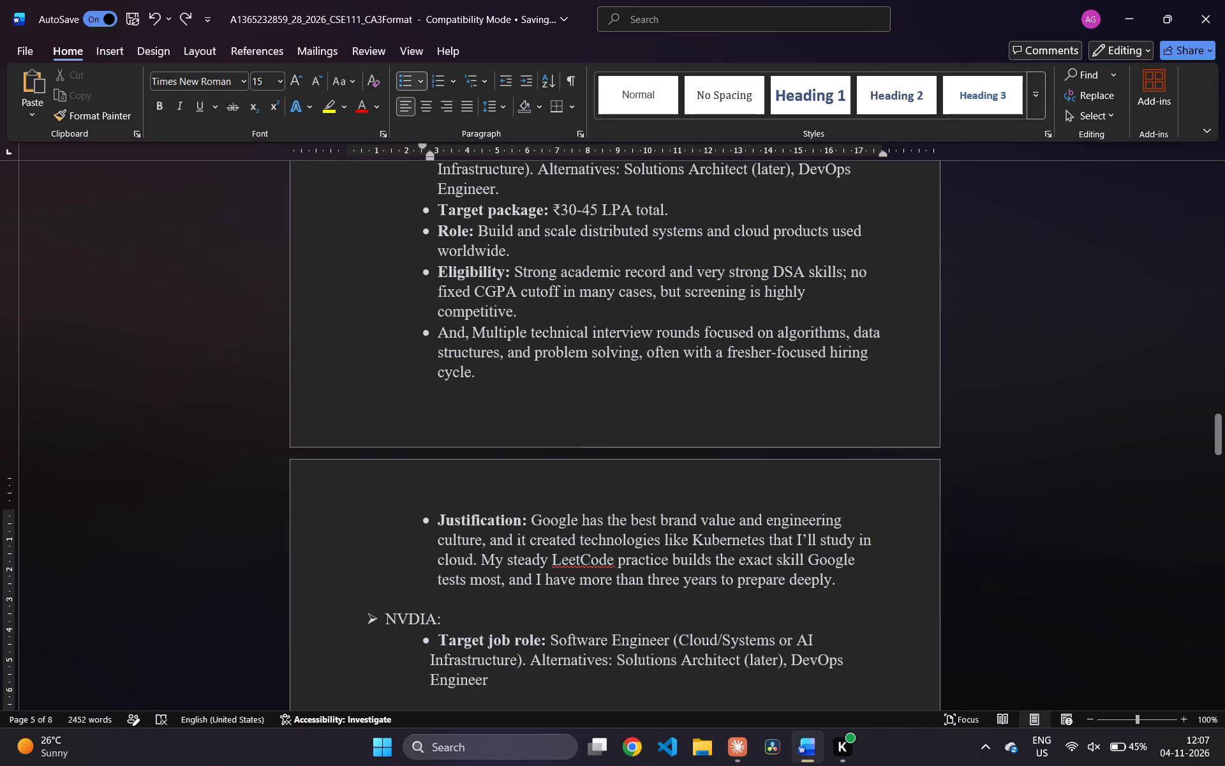
key(BackSpace)
key(BackSpace)
key(BackSpace)
key(BackSpace)
key(BackSpace)
key(BackSpace)
key(BackSpace)
key(BackSpace)
key(BackSpace)
key(BackSpace)
key(BackSpace)
key(BackSpace)
key(BackSpace)
key(BackSpace)
key(BackSpace)
key(BackSpace)
key(BackSpace)
key(BackSpace)
key(BackSpace)
key(BackSpace)
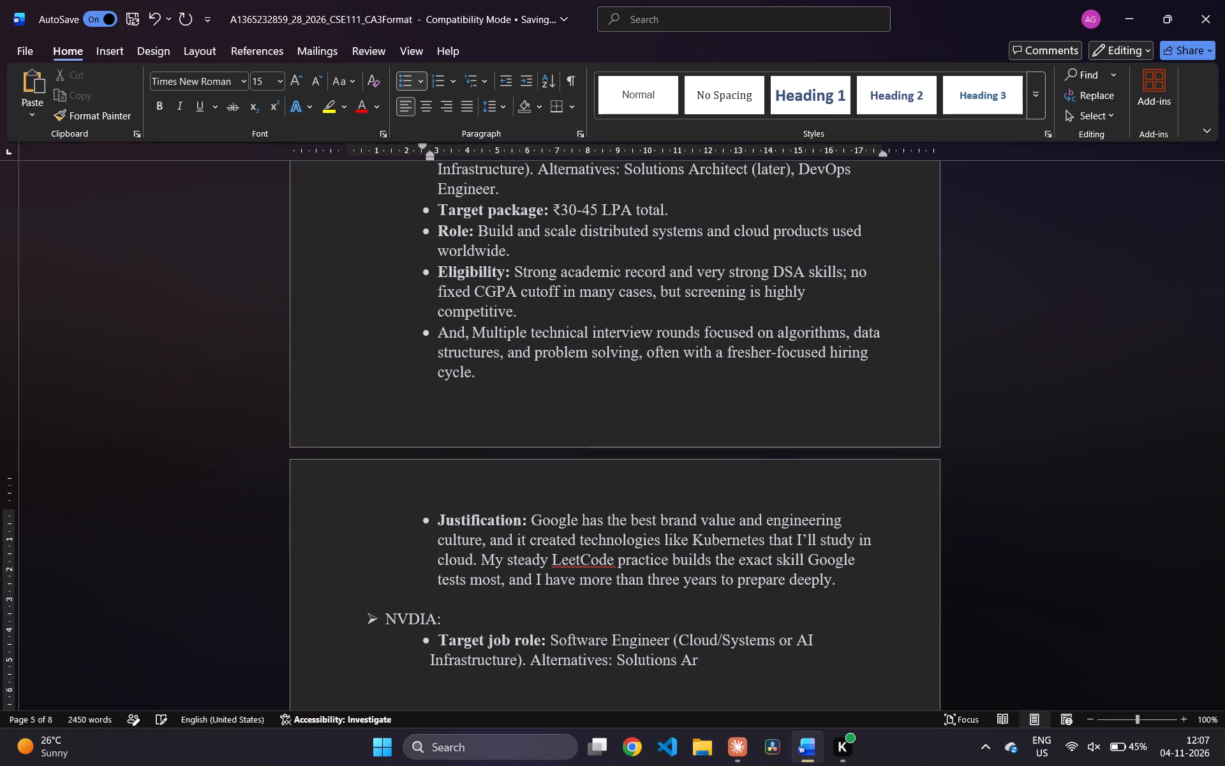
key(BackSpace)
key(BackSpace)
key(BackSpace)
key(BackSpace)
key(BackSpace)
key(BackSpace)
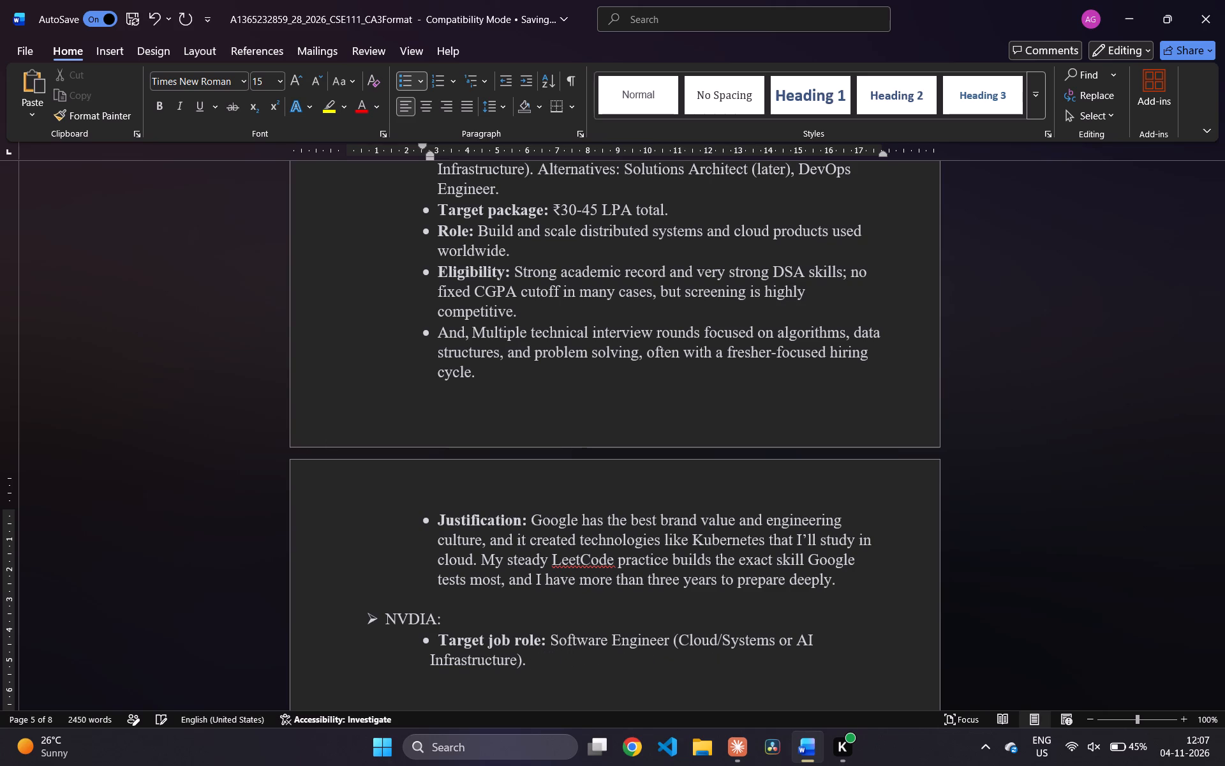
key(BackSpace)
key(Return)
Remove the two extra spaces before "Target job role" in the NVDIA bullet.
click(437, 639)
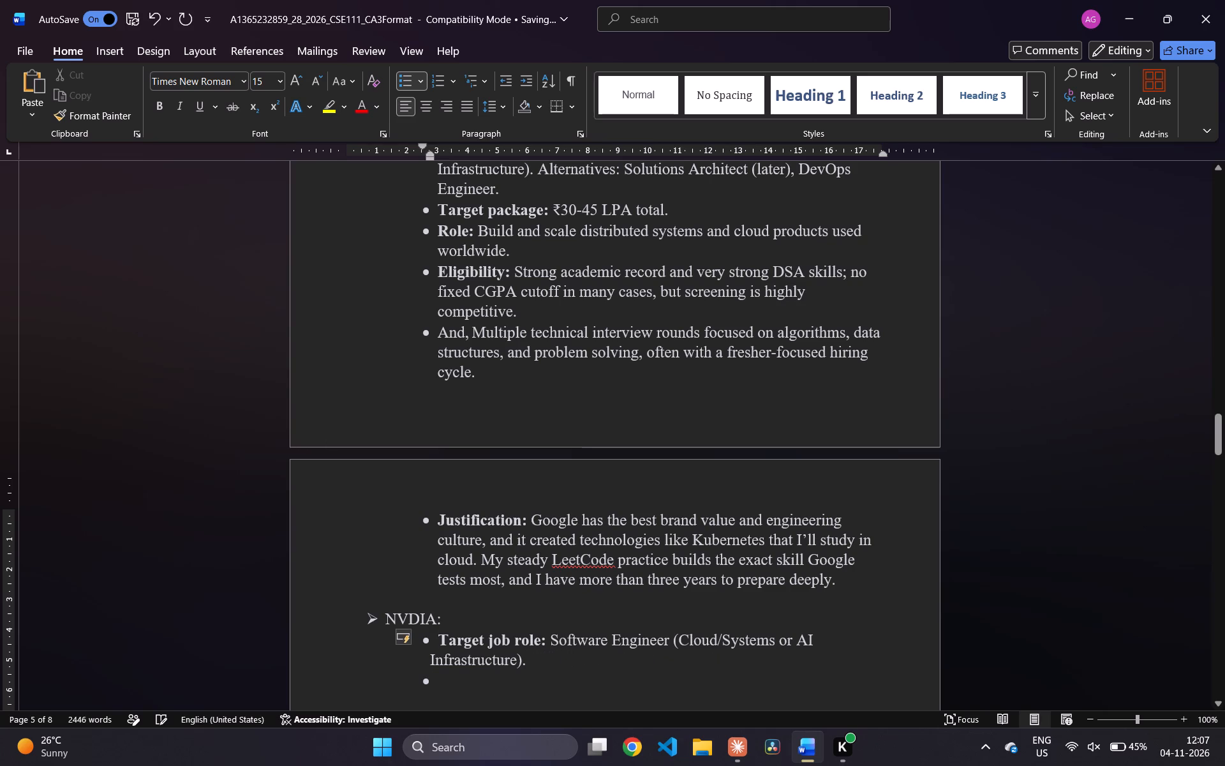
click(430, 658)
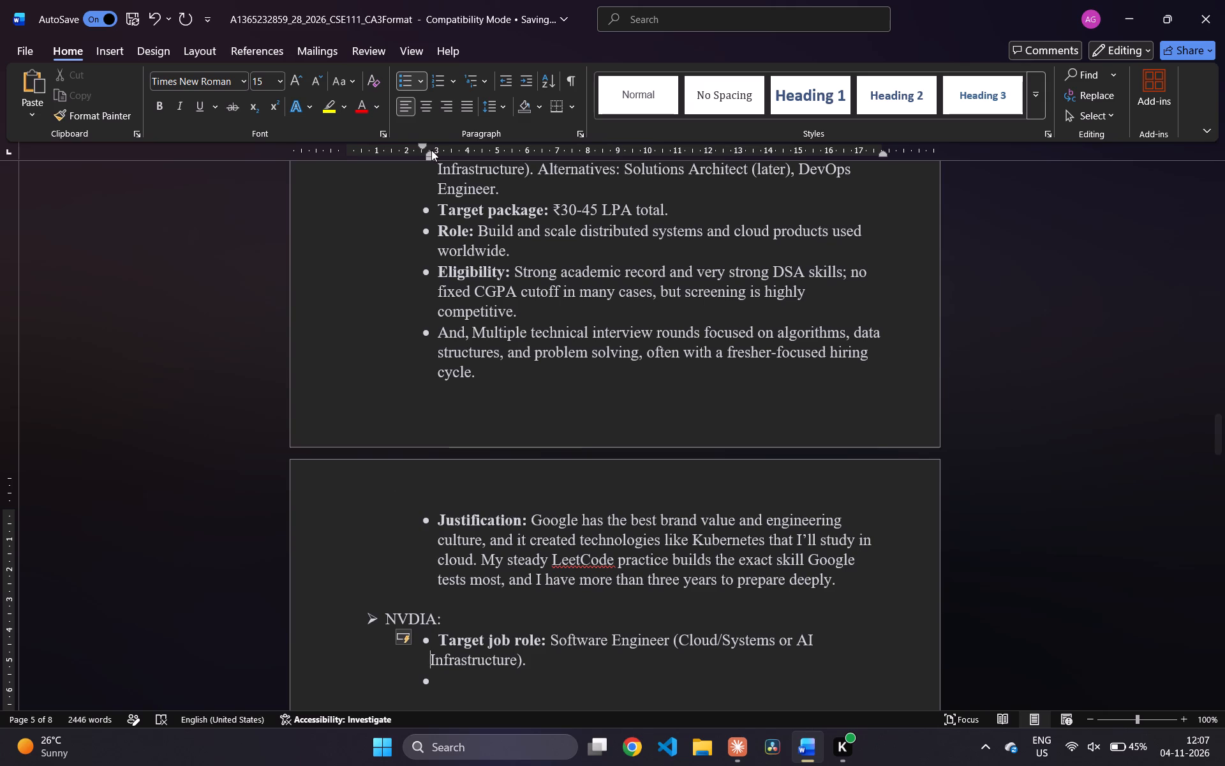
click(430, 155)
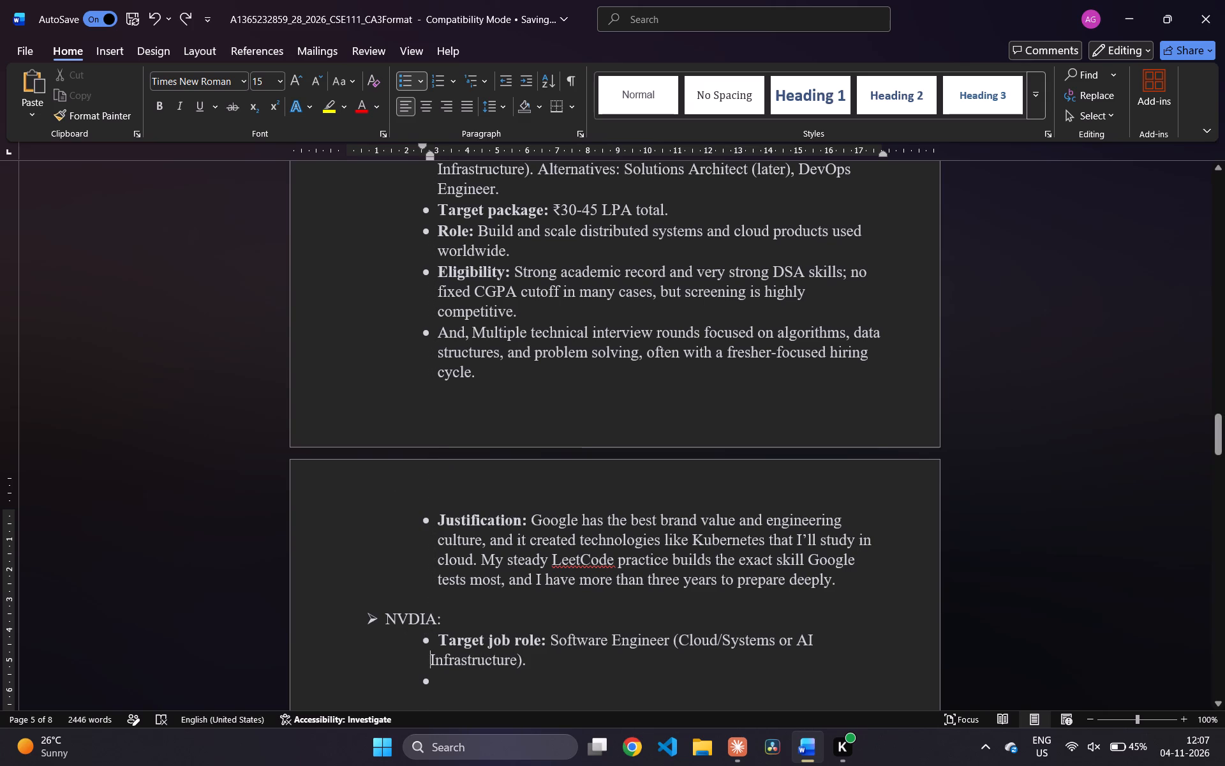
click(440, 638)
key(BackSpace)
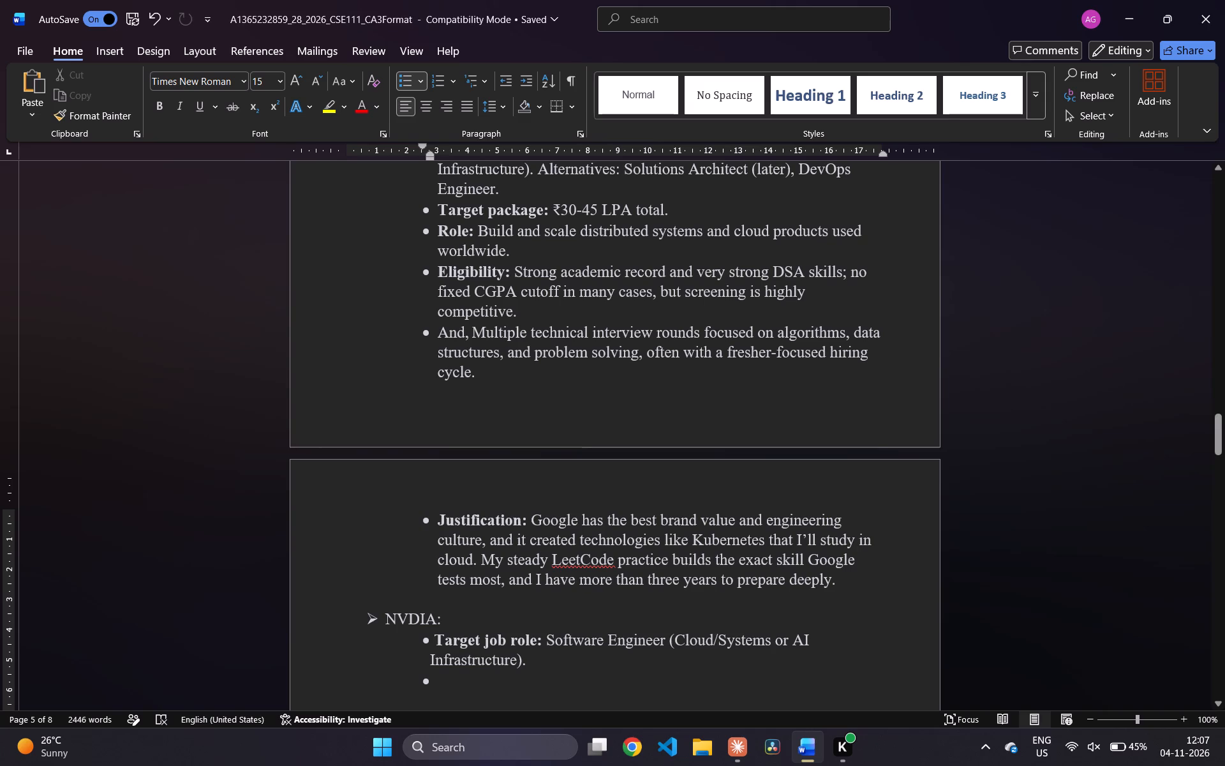
click(431, 157)
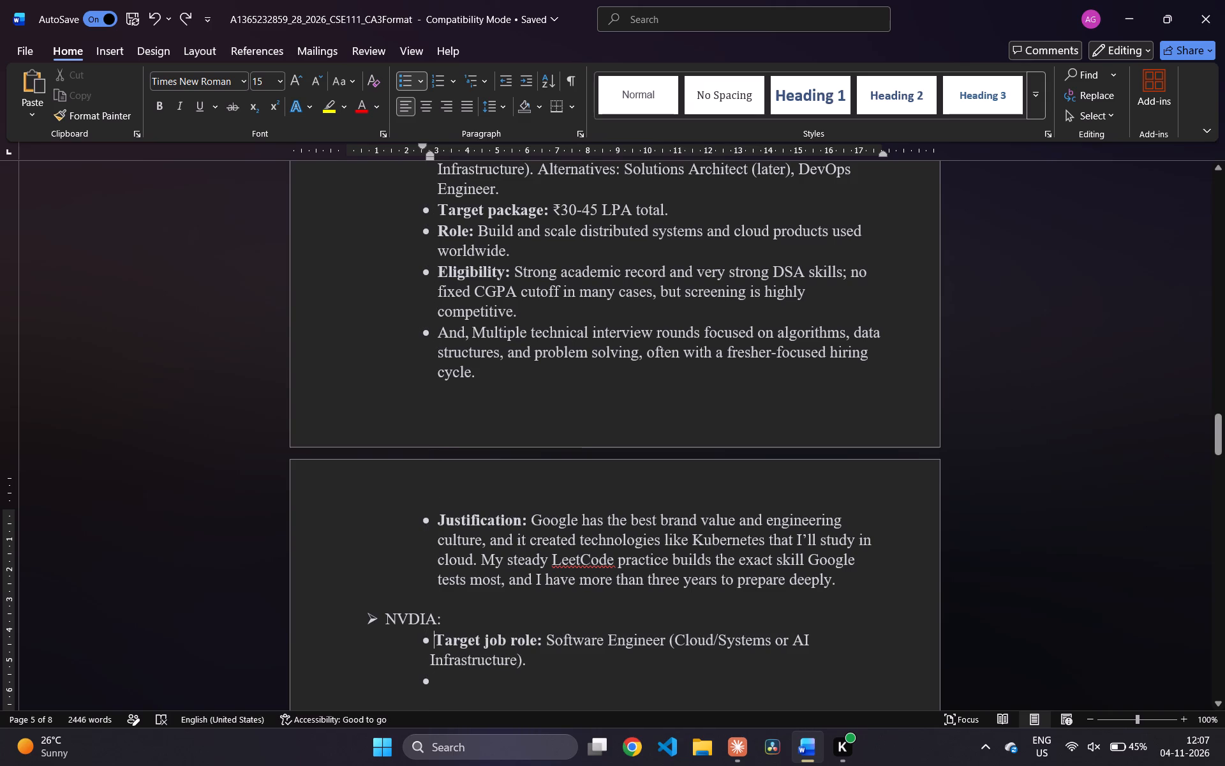
key(BackSpace)
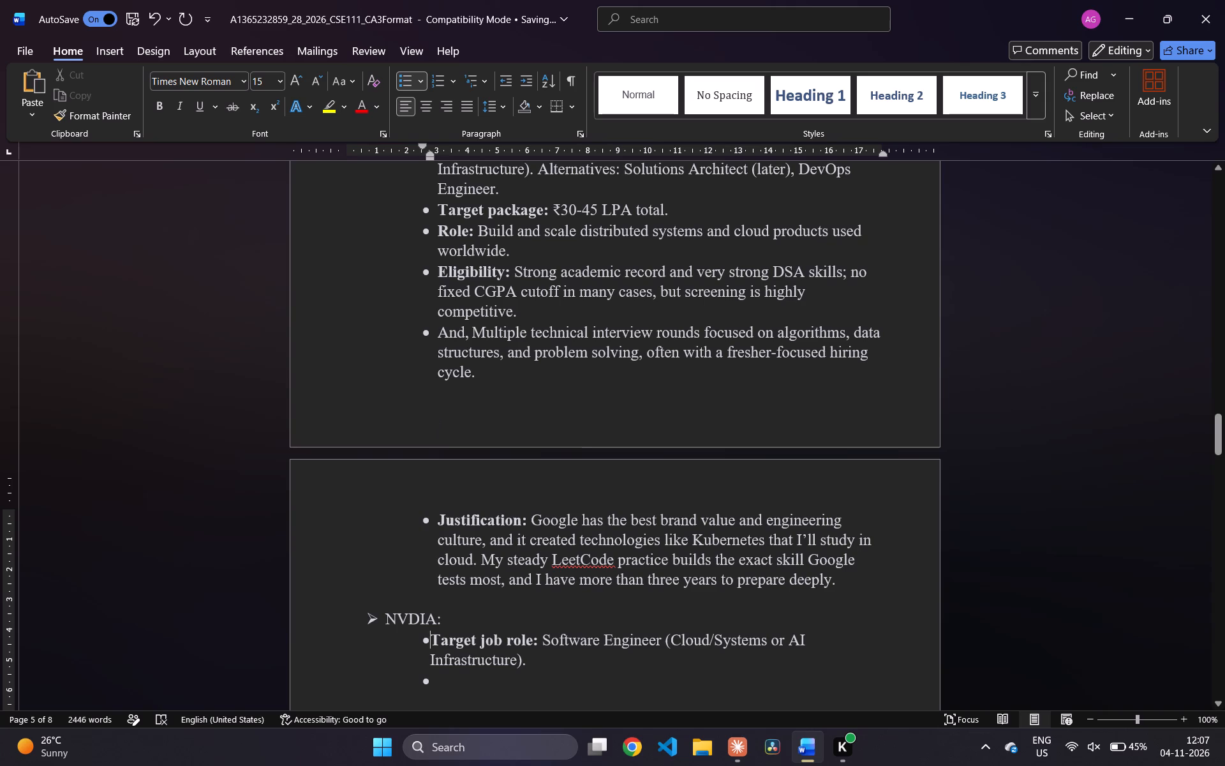
Add a space before "Target job role" and another before "Infrastructure" in the NVDIA bullet.
click(429, 158)
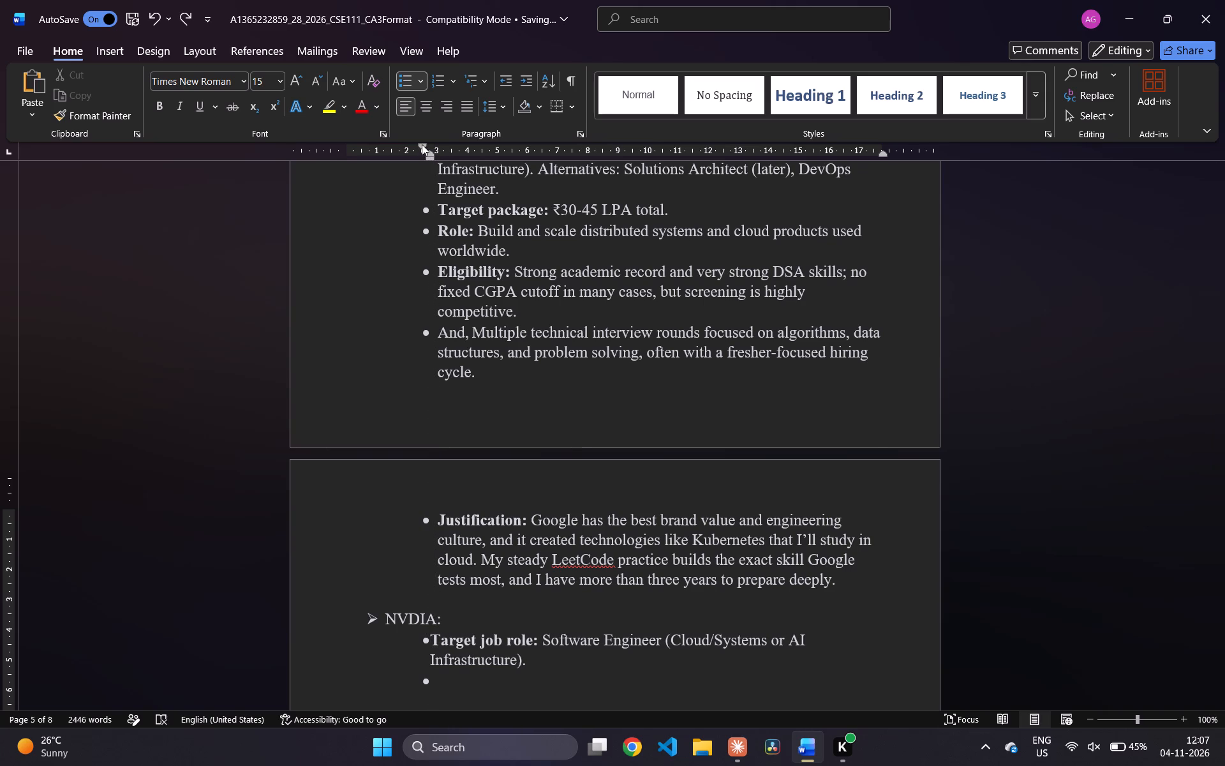
click(422, 144)
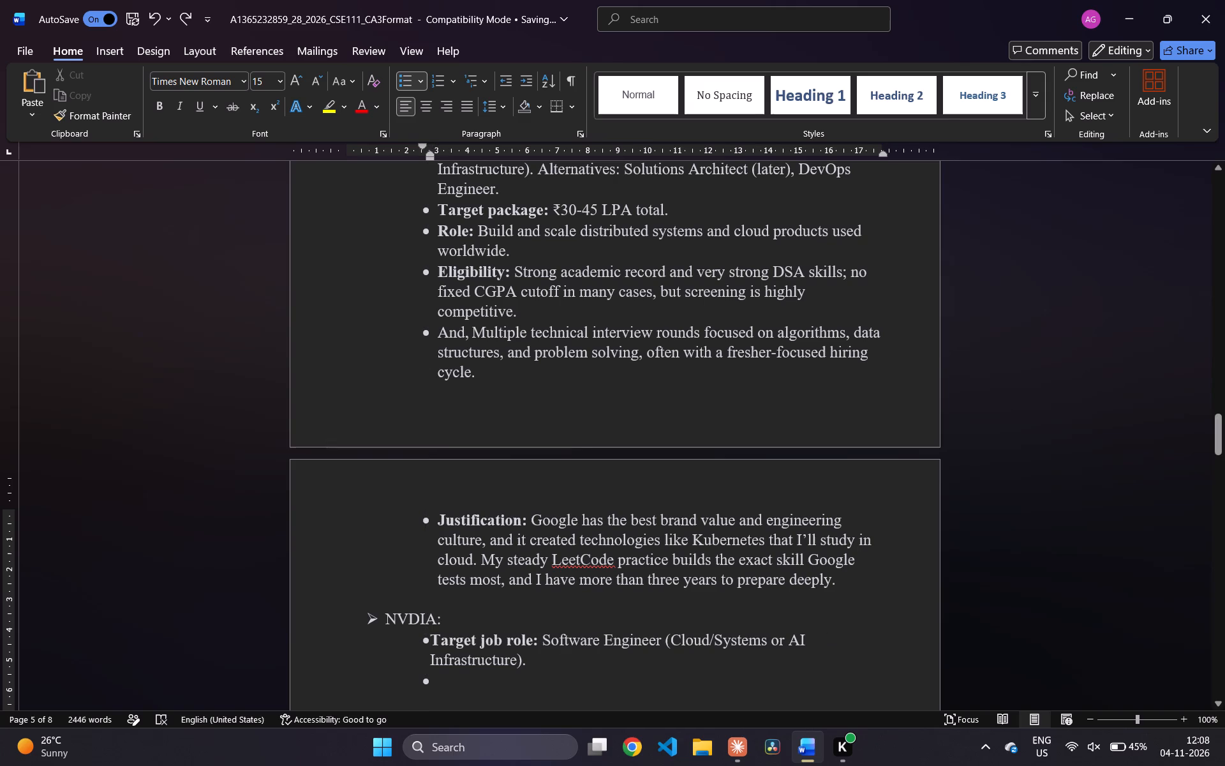
drag(426, 638, 453, 647)
drag(529, 657, 488, 650)
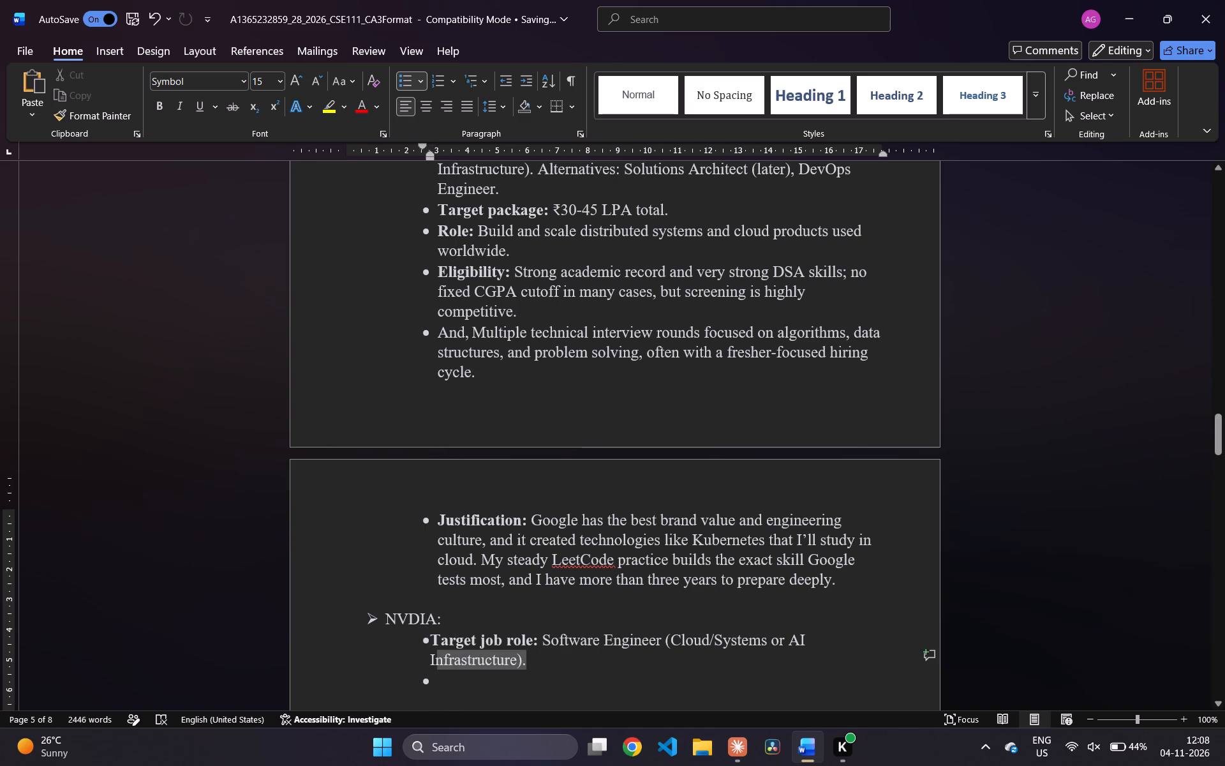
drag(488, 650, 451, 640)
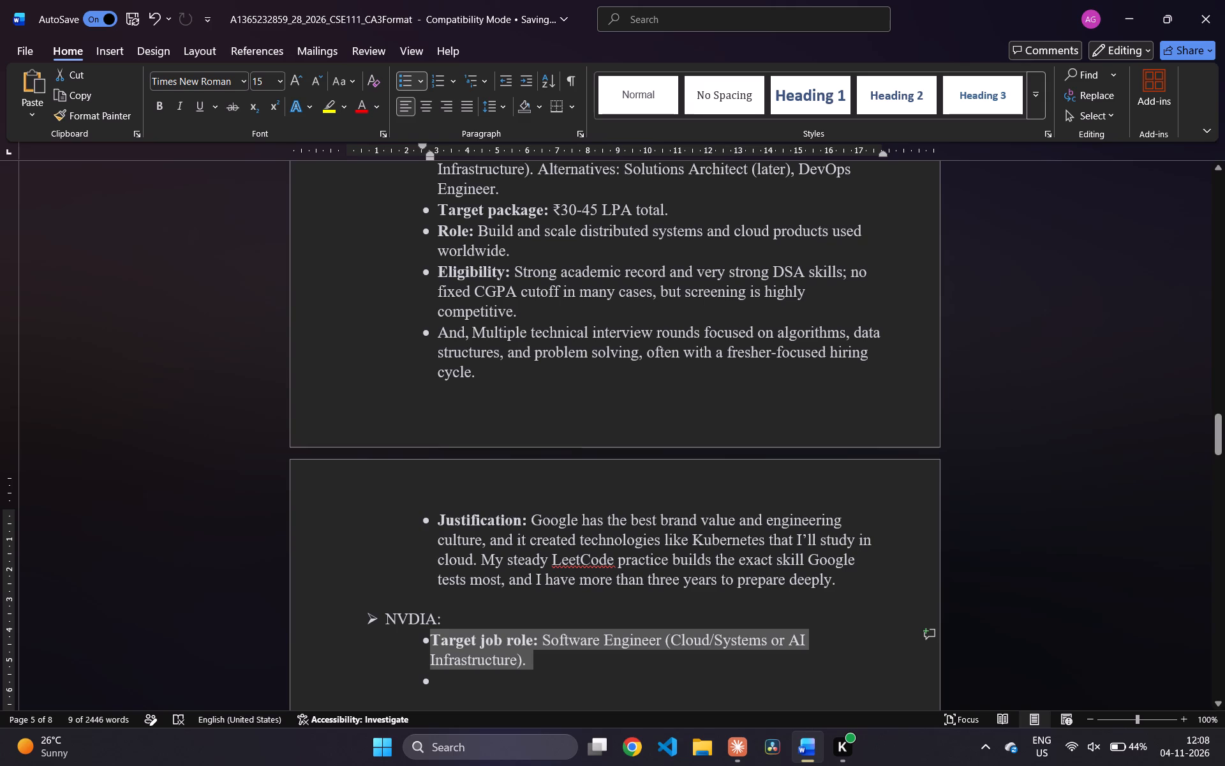
click(429, 158)
click(528, 672)
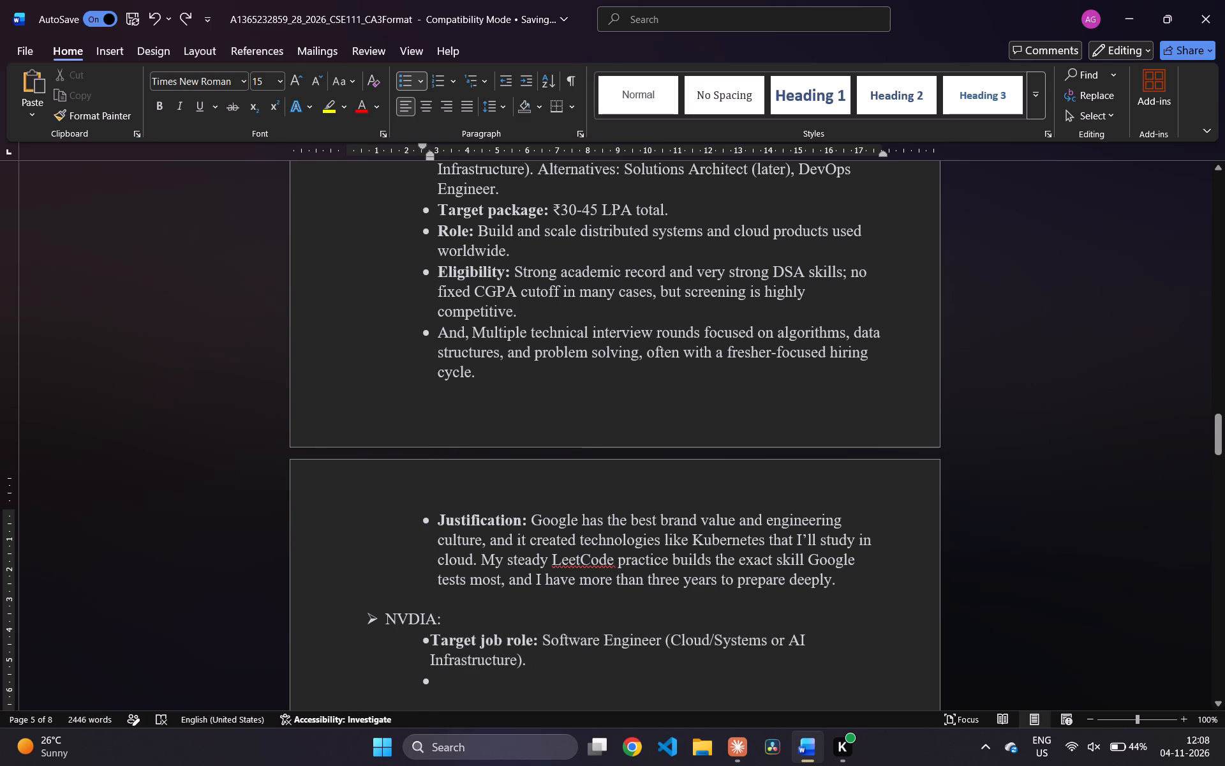
click(432, 646)
key(space)
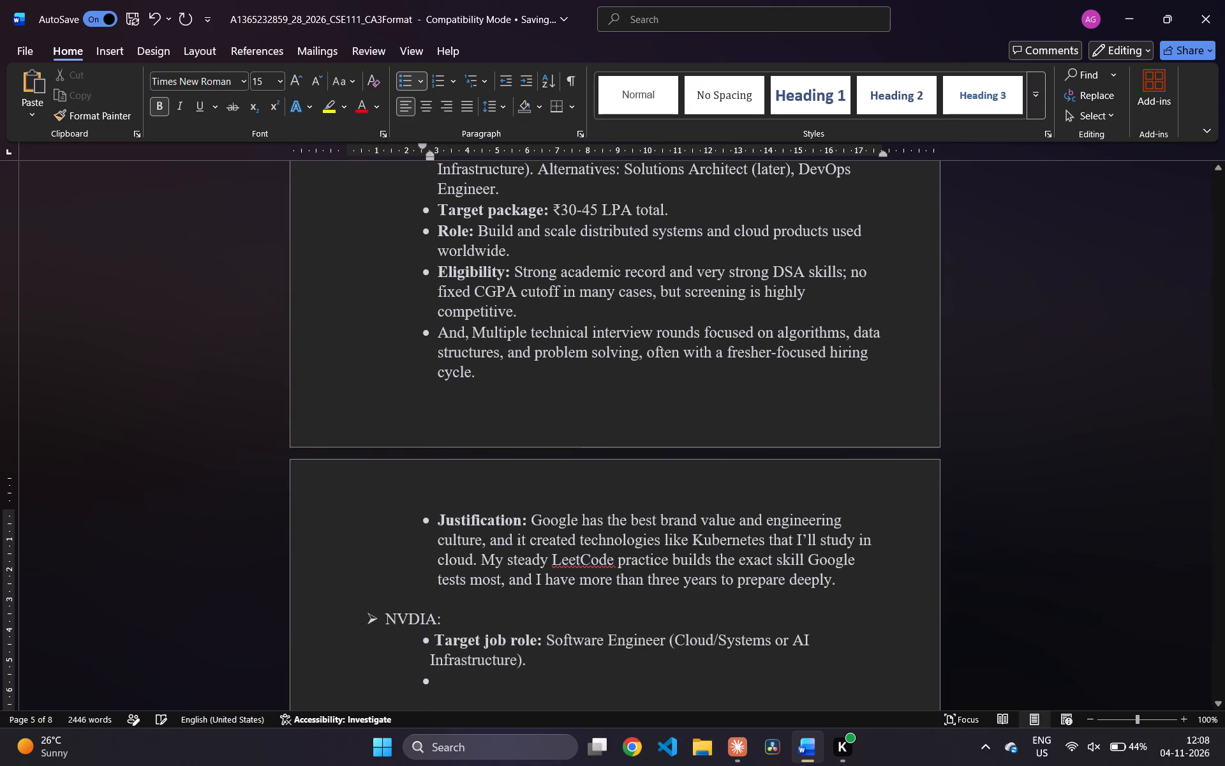
click(429, 657)
key(space)
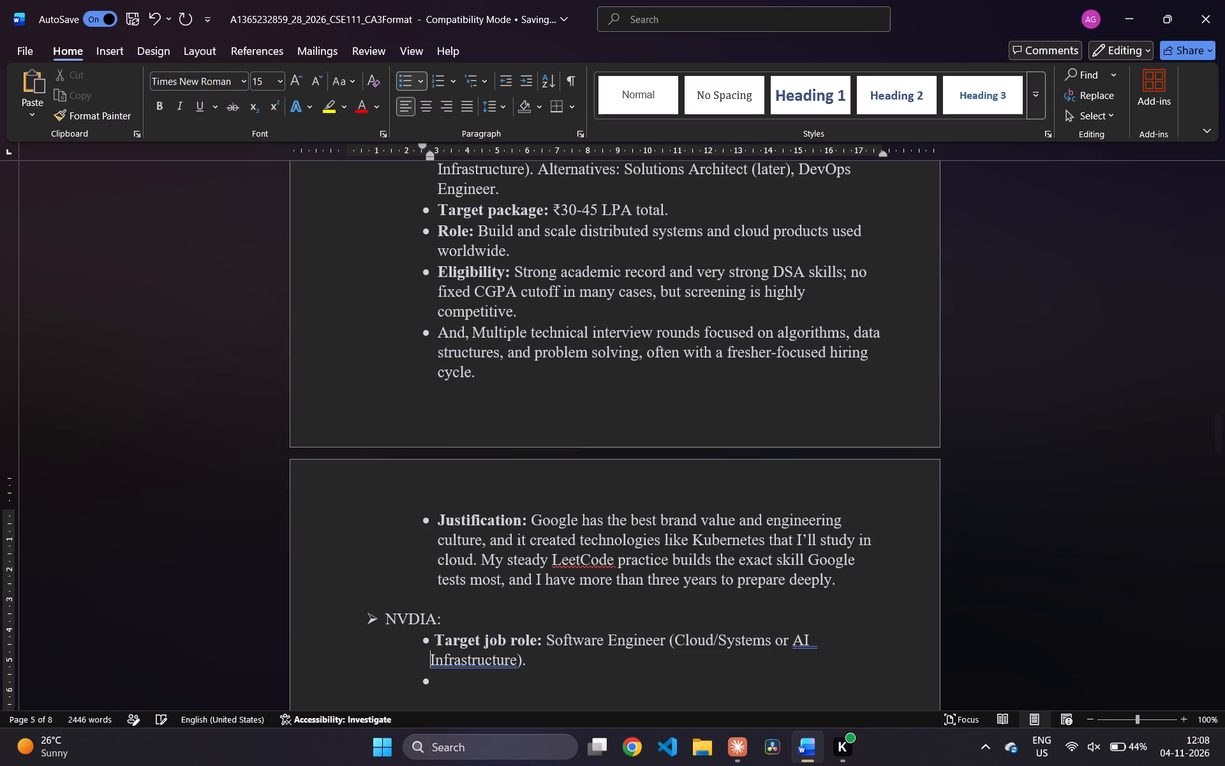
click(429, 657)
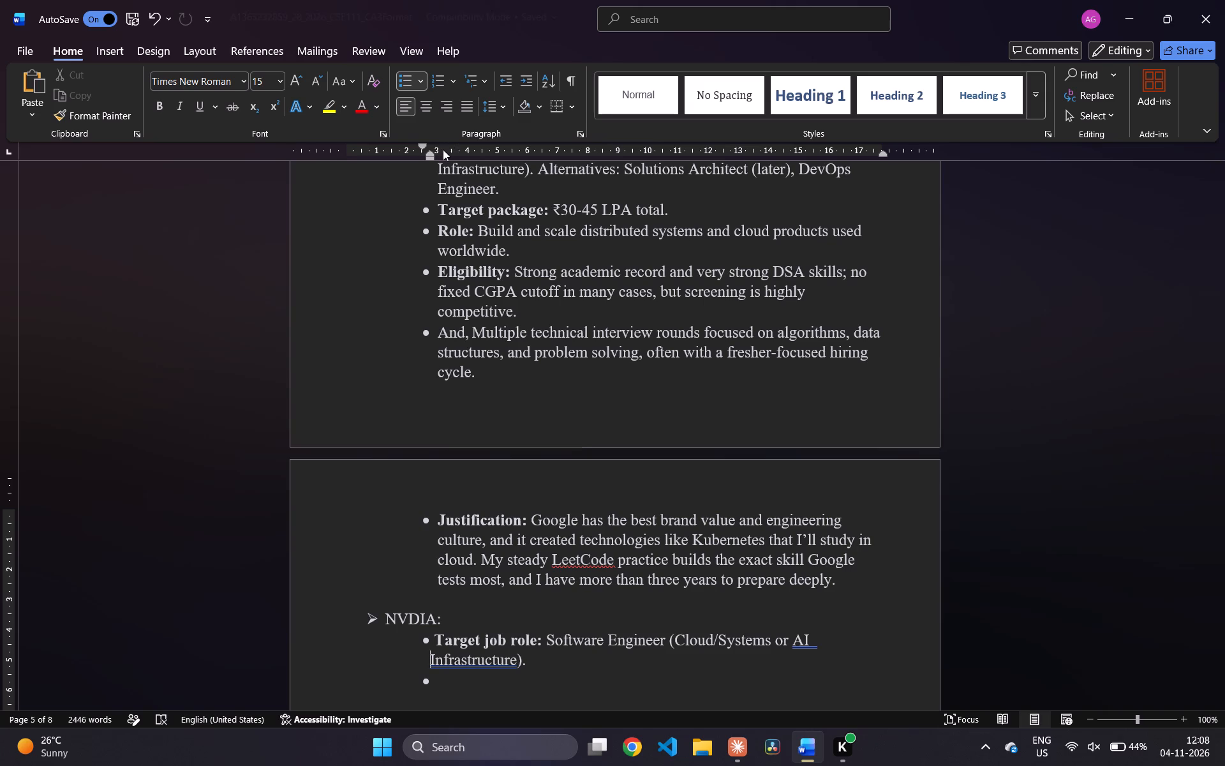
Move the NVDIA Target job role bullet's hanging indent to about 3 on the ruler and delete its leading space.
drag(431, 154, 433, 154)
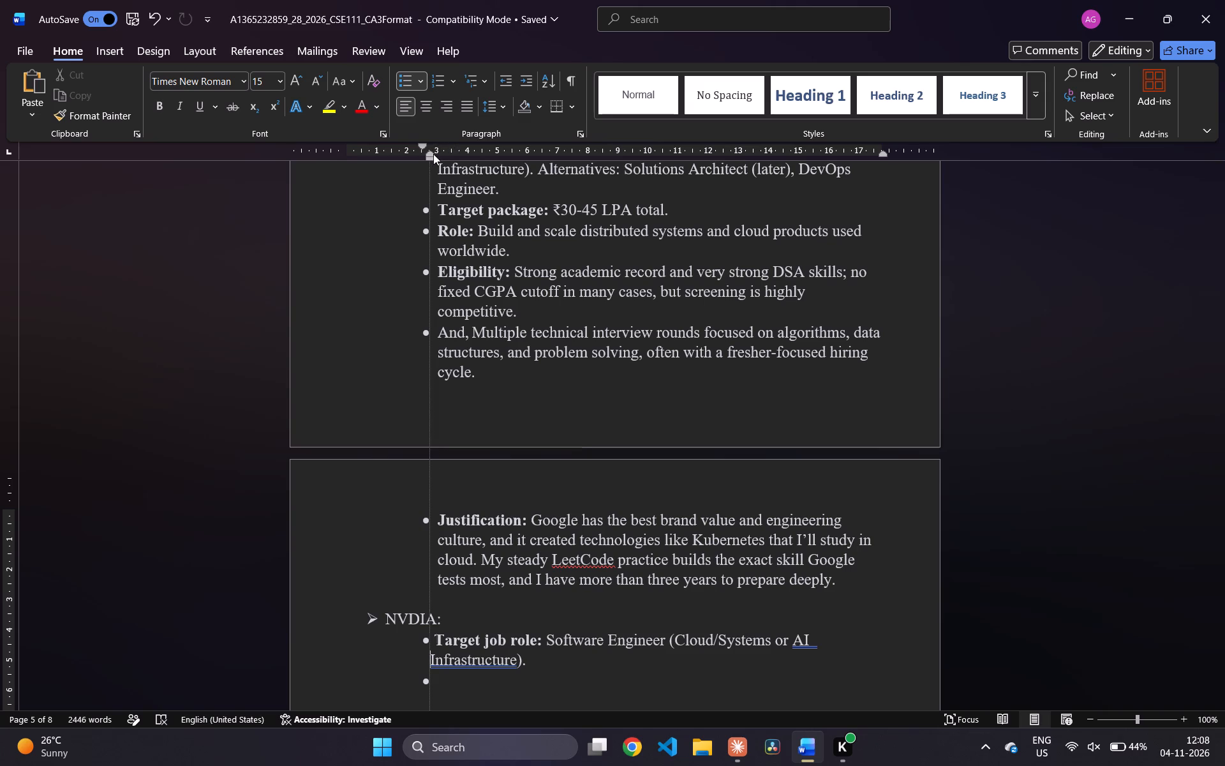
drag(433, 154, 438, 154)
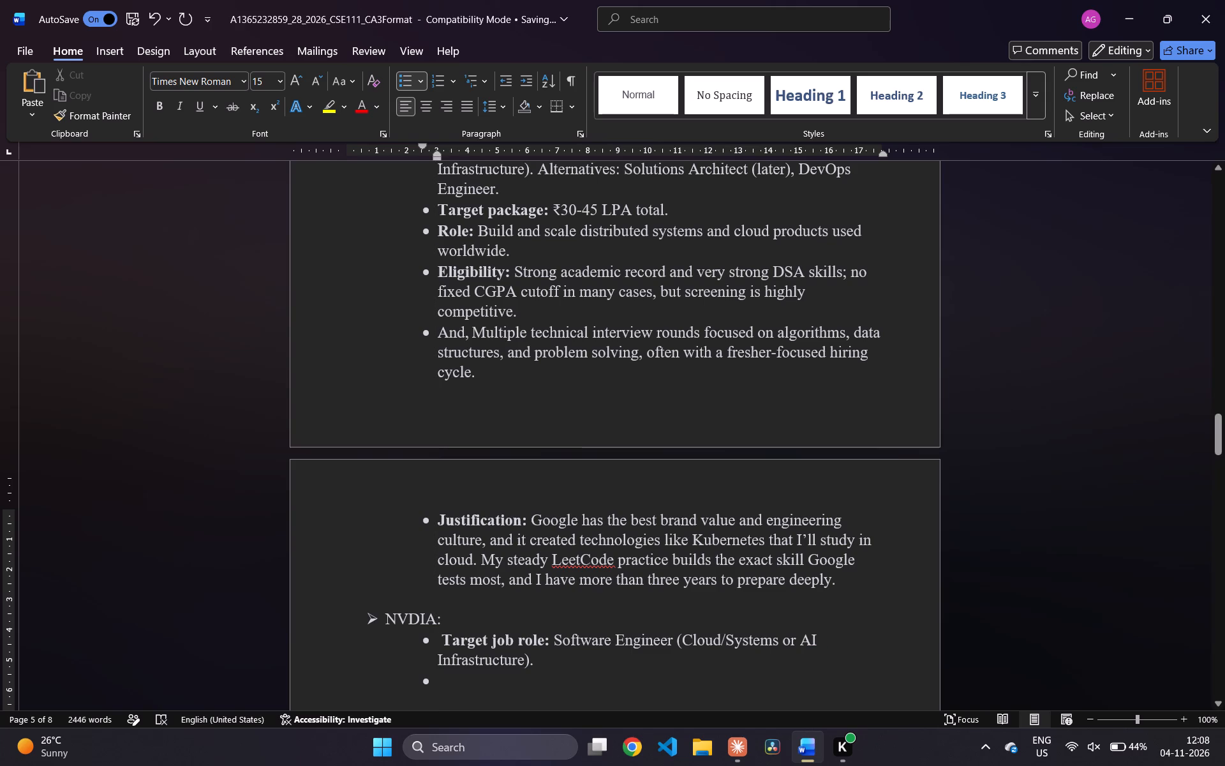
click(448, 633)
key(Left)
key(BackSpace)
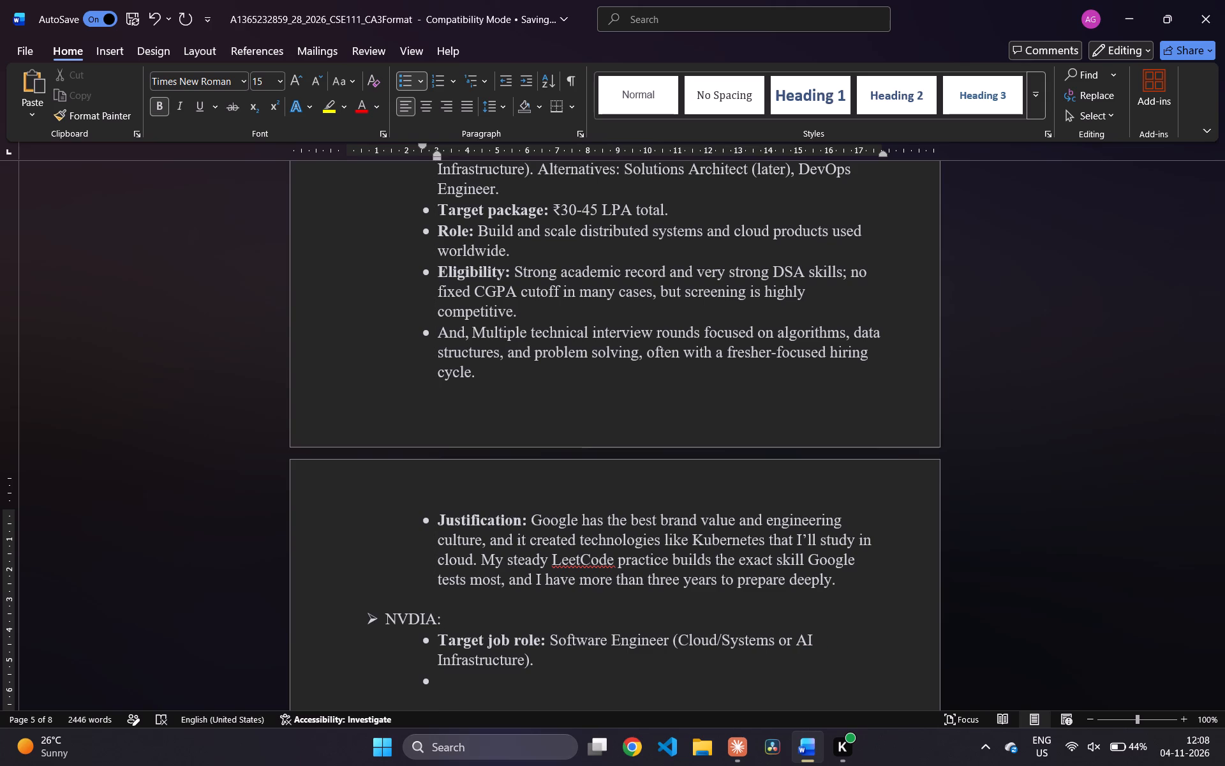
Replace the empty bullet under NVDIA's Target job role with a new one that inherits the same indent.
click(535, 686)
key(space)
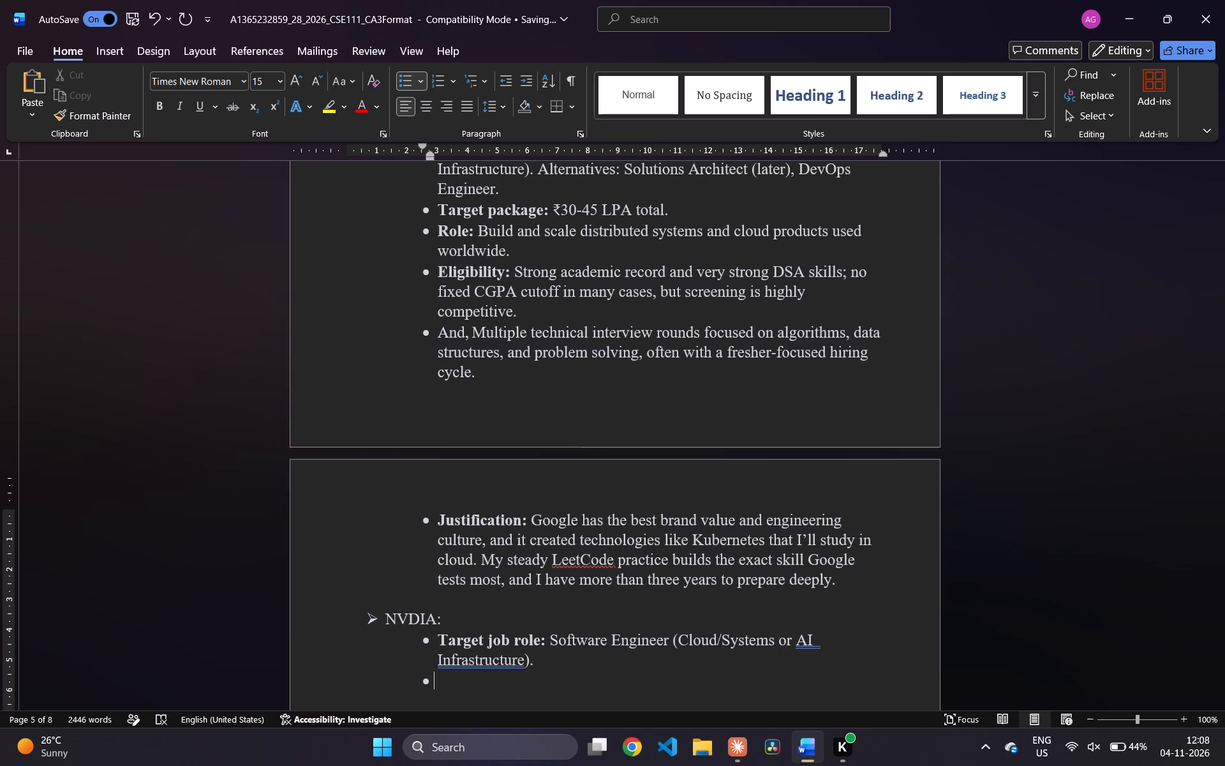
key(BackSpace)
key(BackSpace)
key(BackSpace)
key(BackSpace)
key(BackSpace)
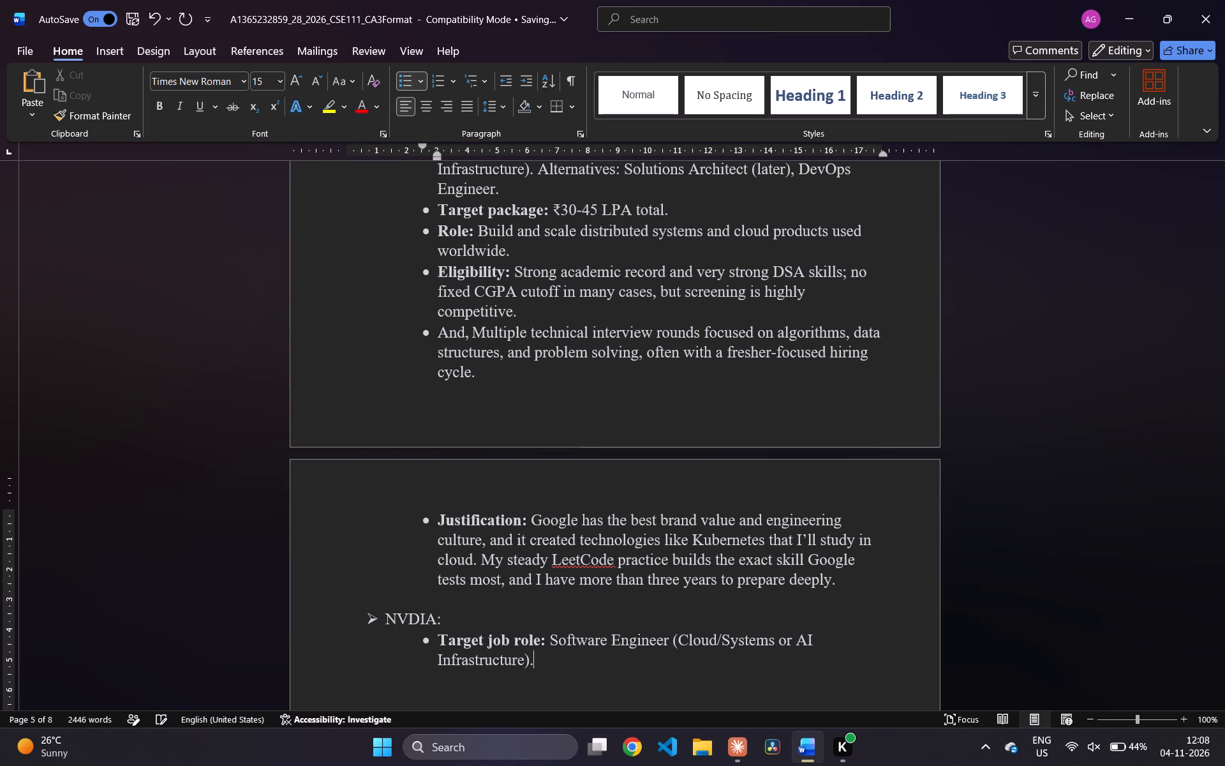
key(Return)
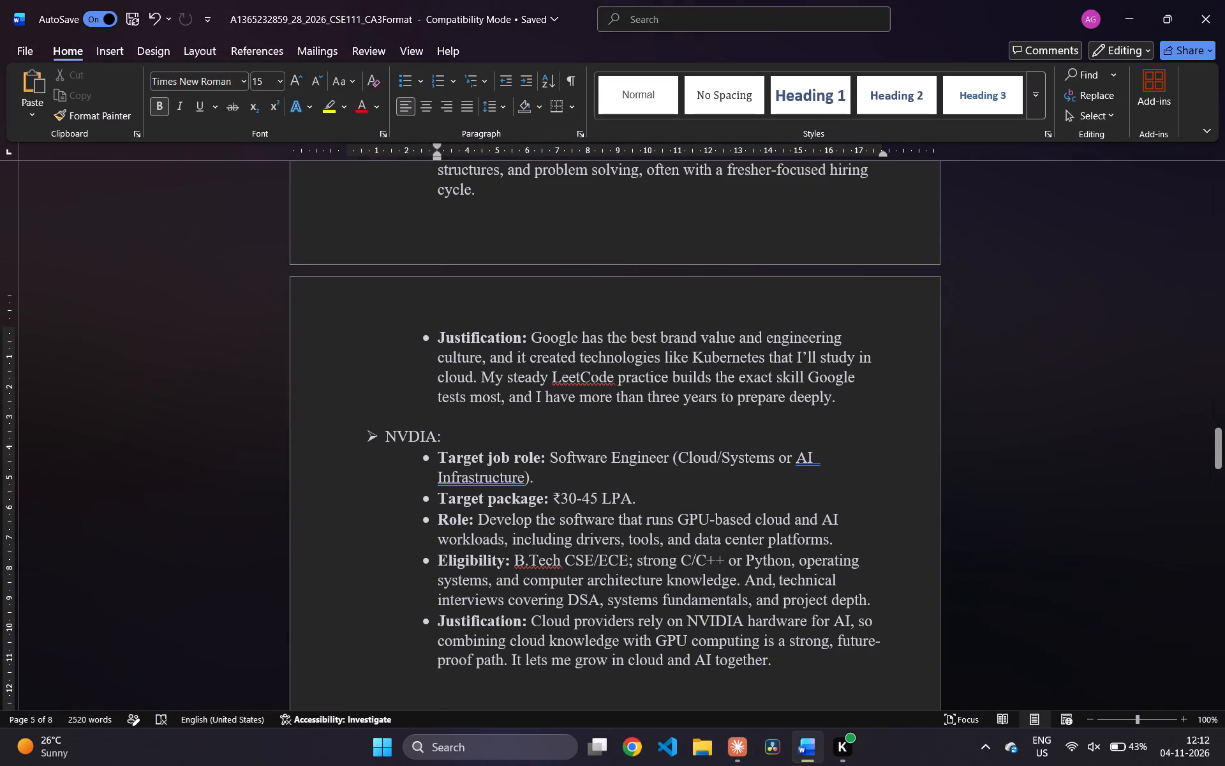
key(BackSpace)
key(Return)
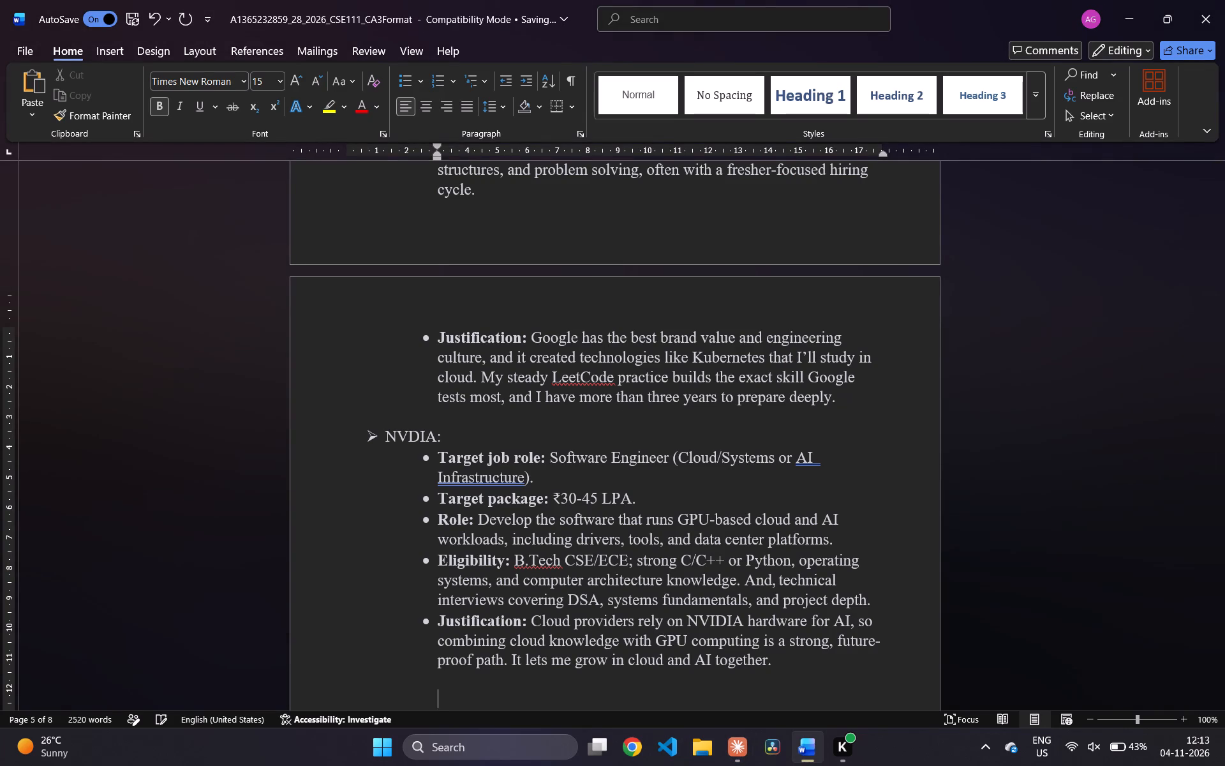
scroll(381, 488, down, 2)
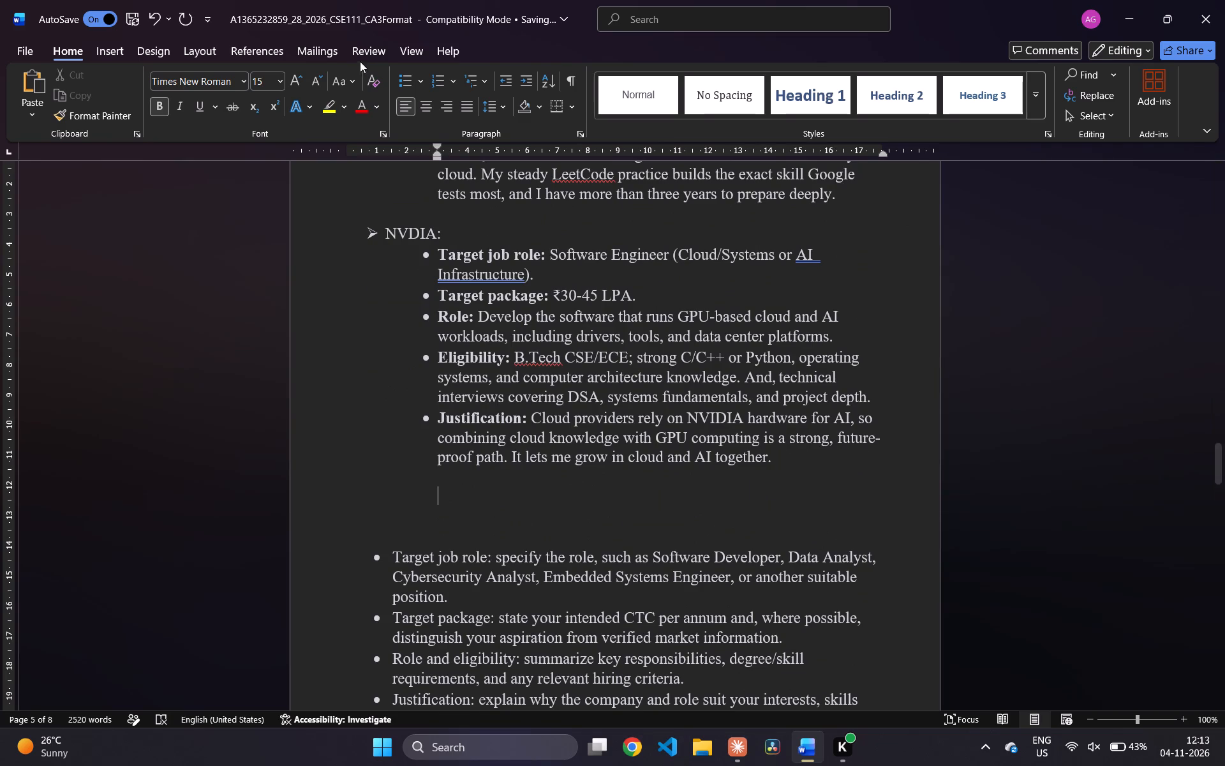
click(419, 86)
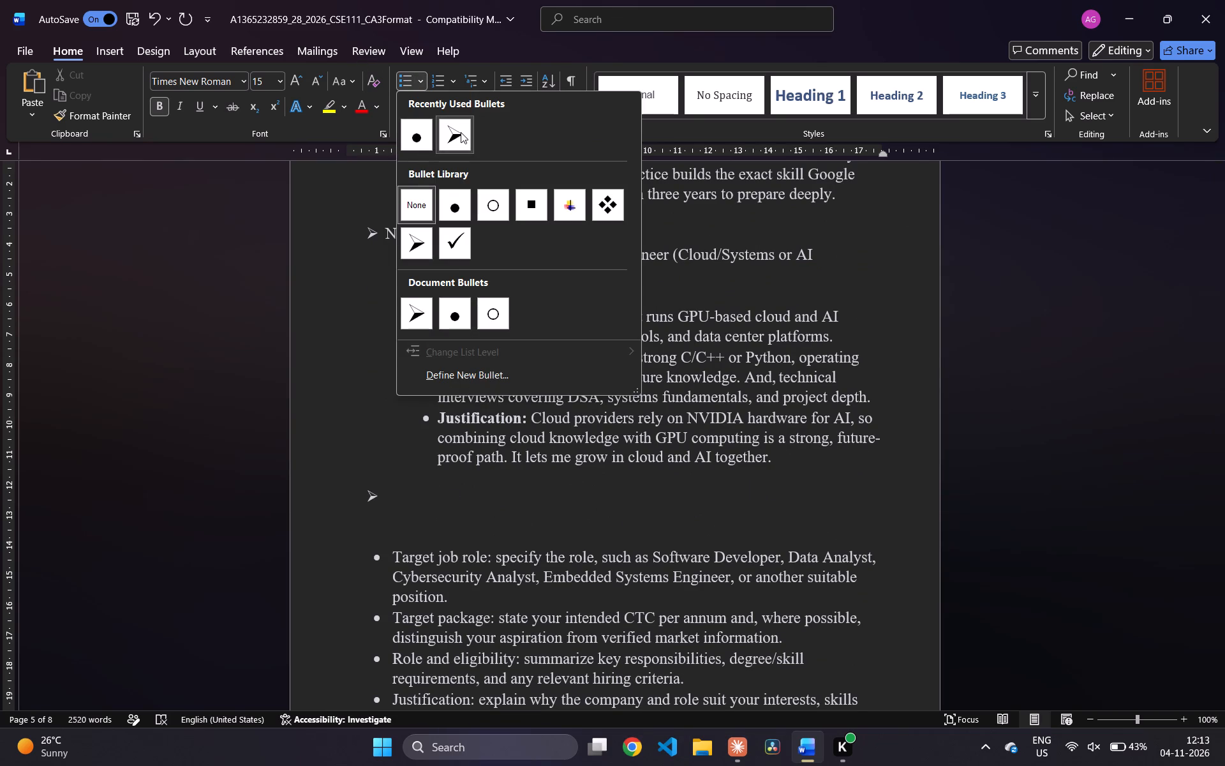
click(461, 132)
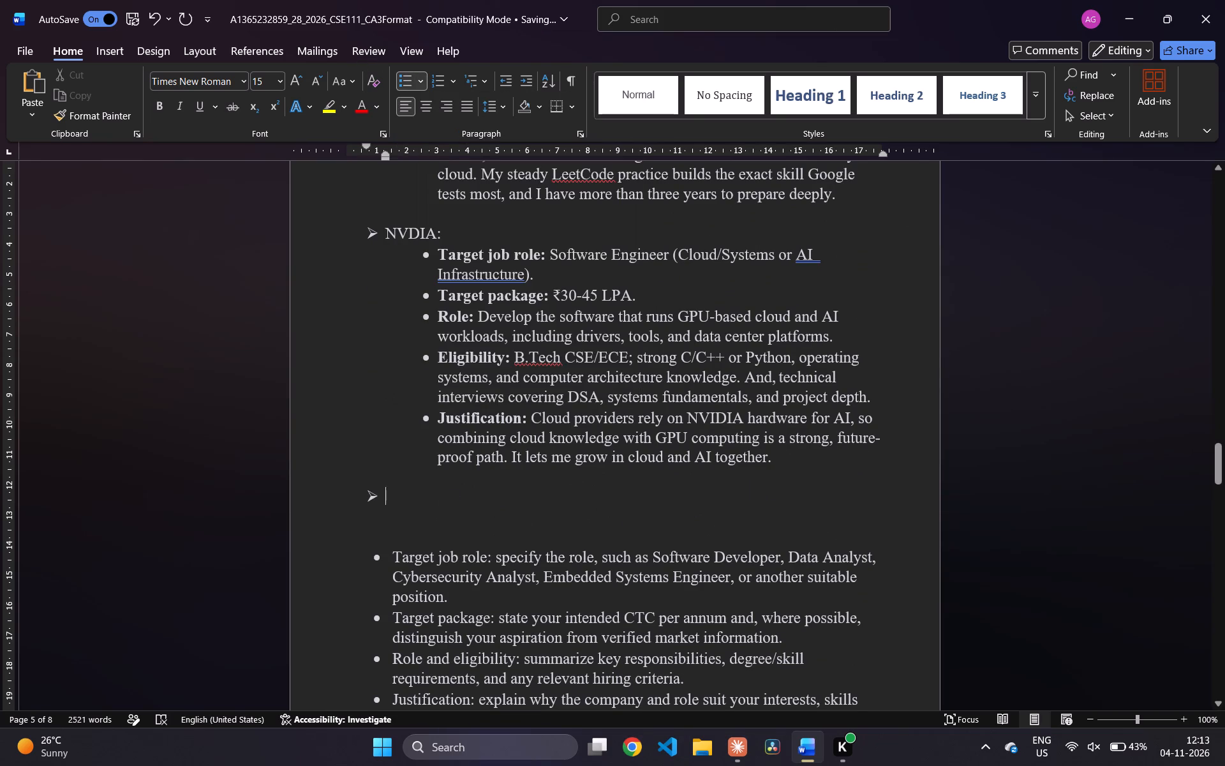
key(shift+a)
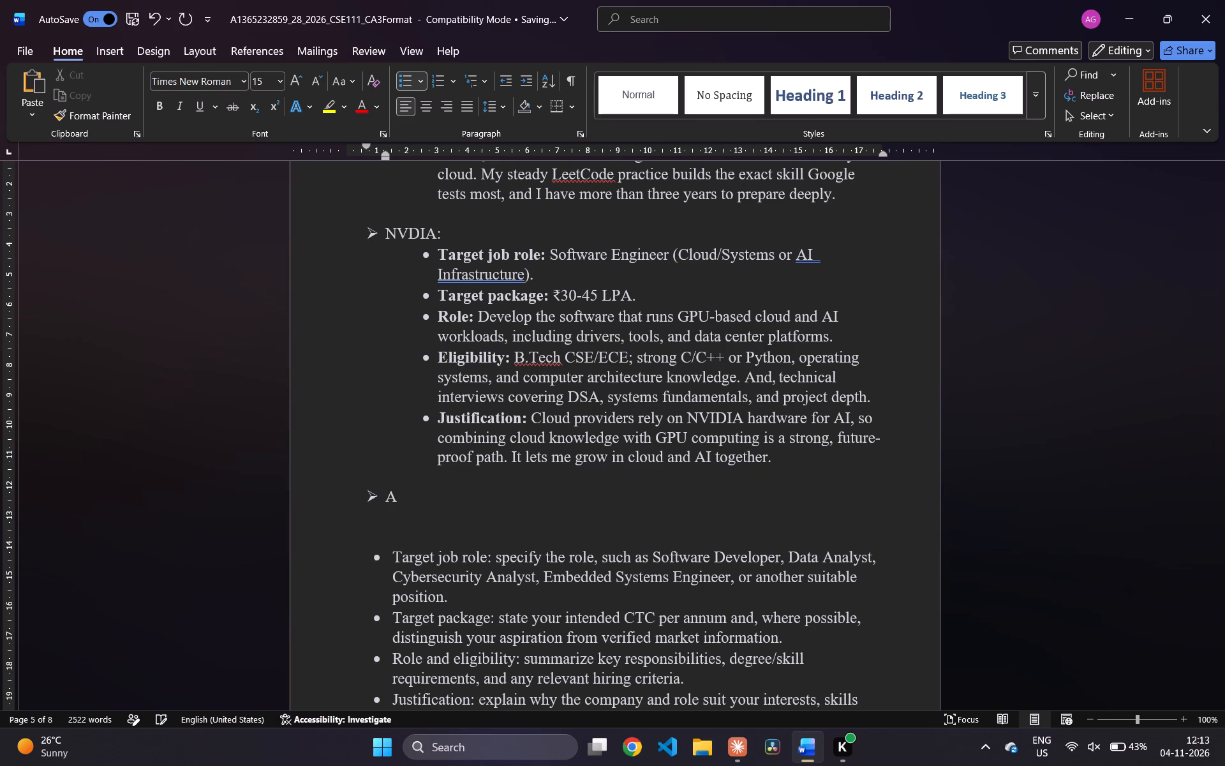
key(BackSpace)
Make the "Google (Google cloud):" company heading bold.
scroll(405, 396, up, 2)
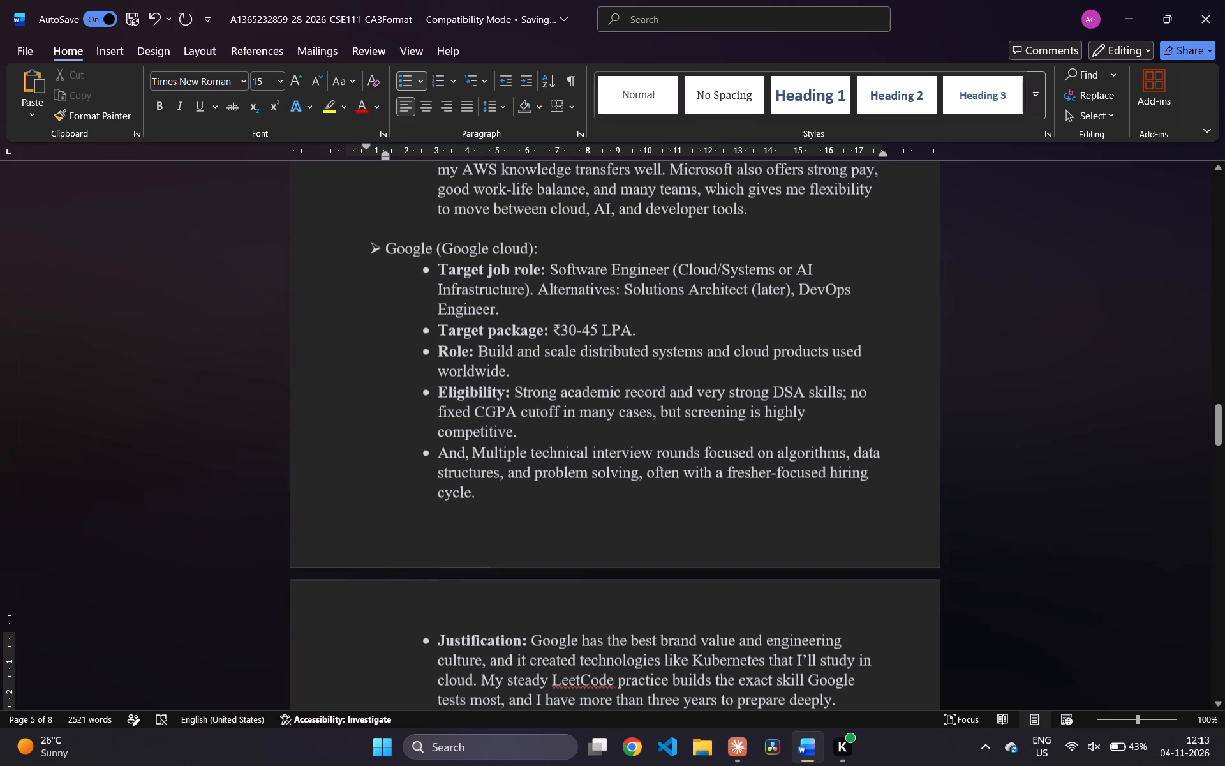
scroll(405, 396, up, 1)
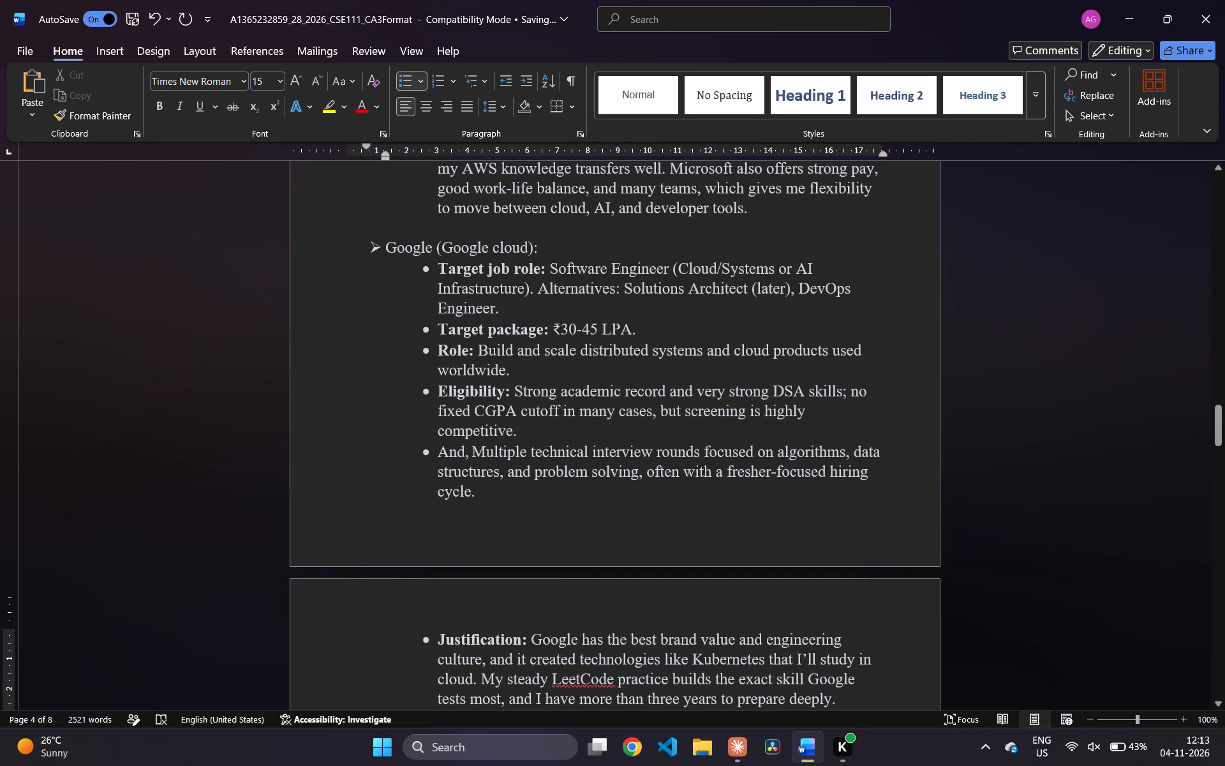
drag(383, 245, 511, 247)
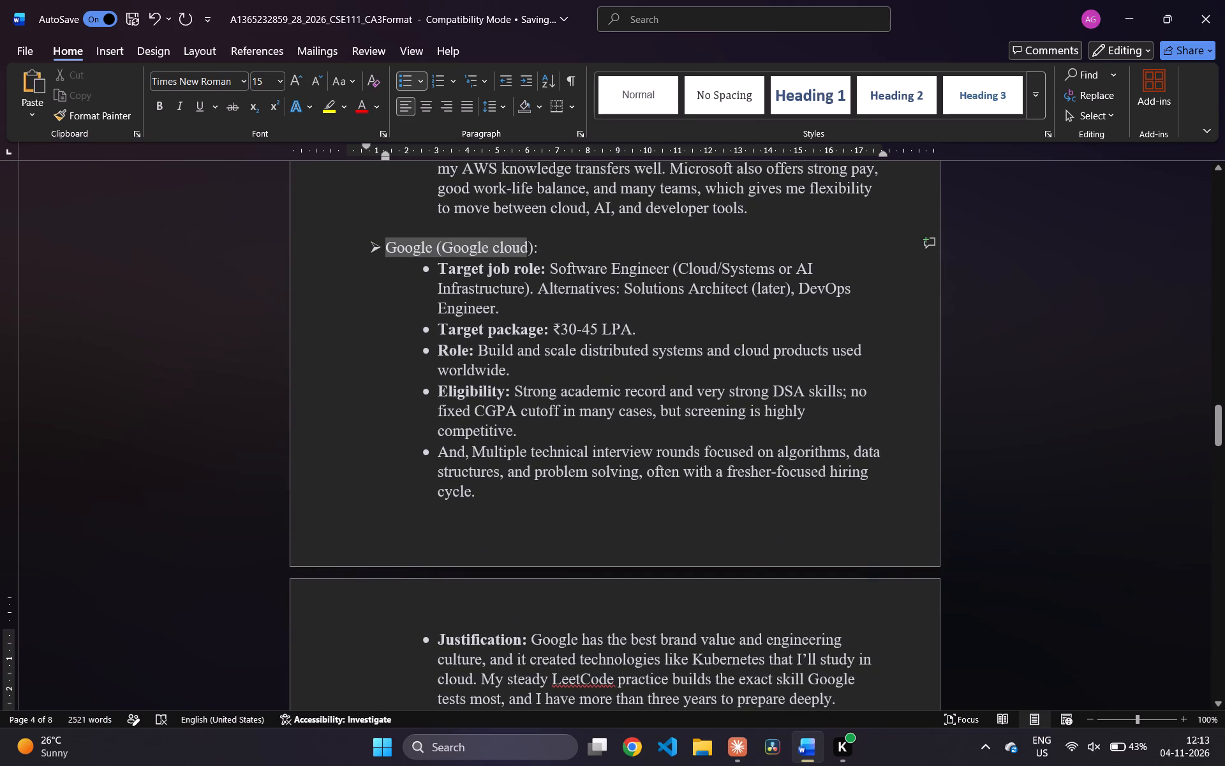
drag(511, 247, 540, 246)
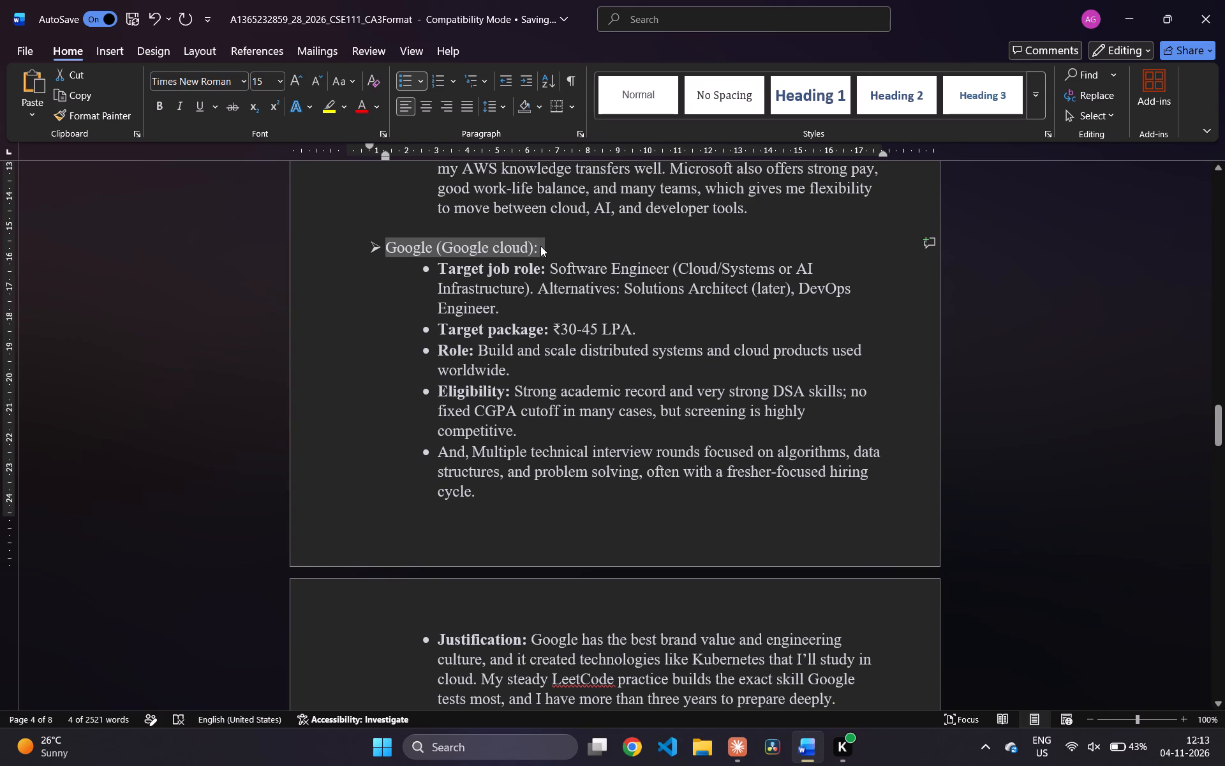
key(ctrl+b)
click(145, 371)
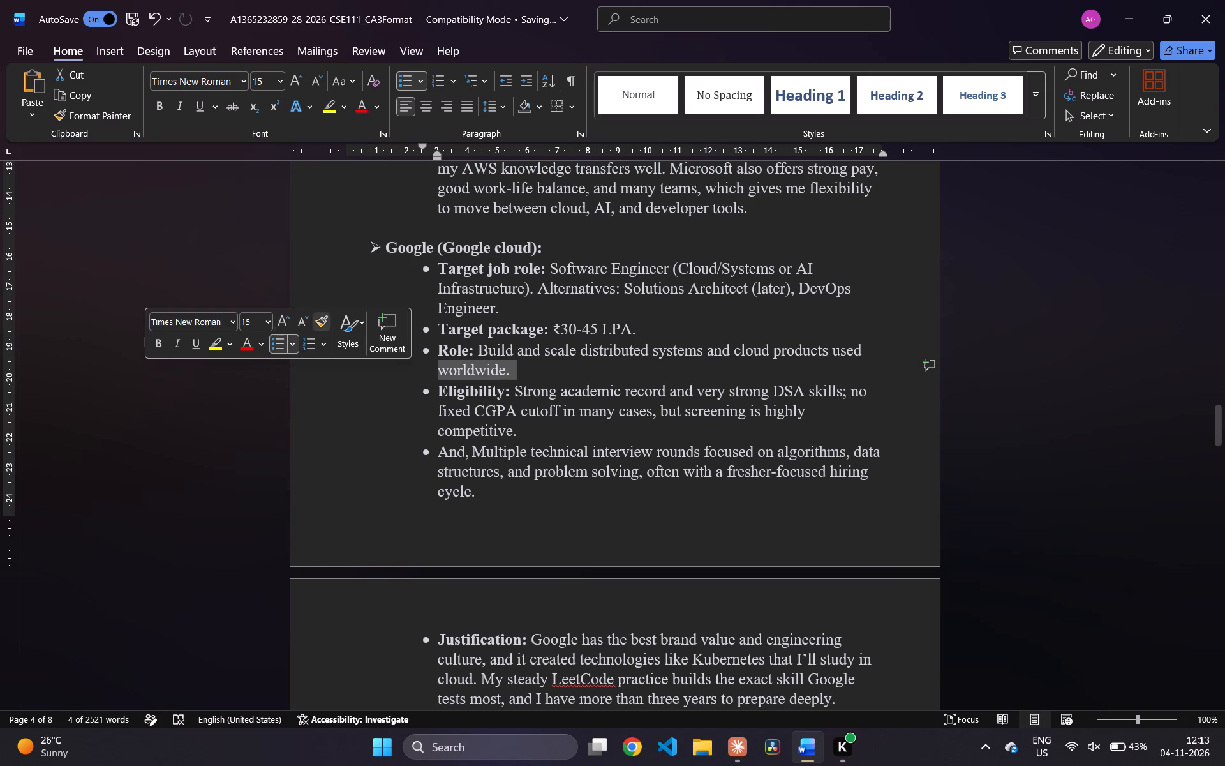
Insert an unbulleted blank line between the "Google (Google cloud):" heading and its Target job role bullet.
scroll(382, 233, up, 1)
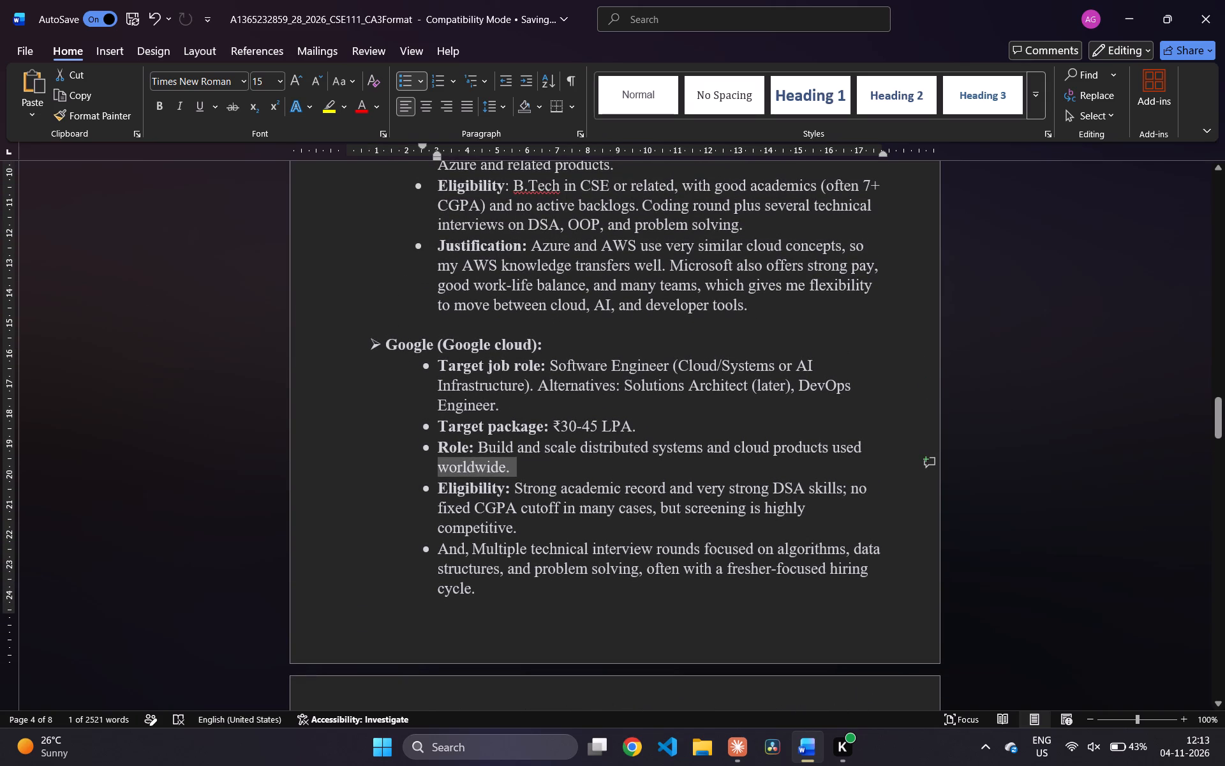
click(558, 341)
key(Return)
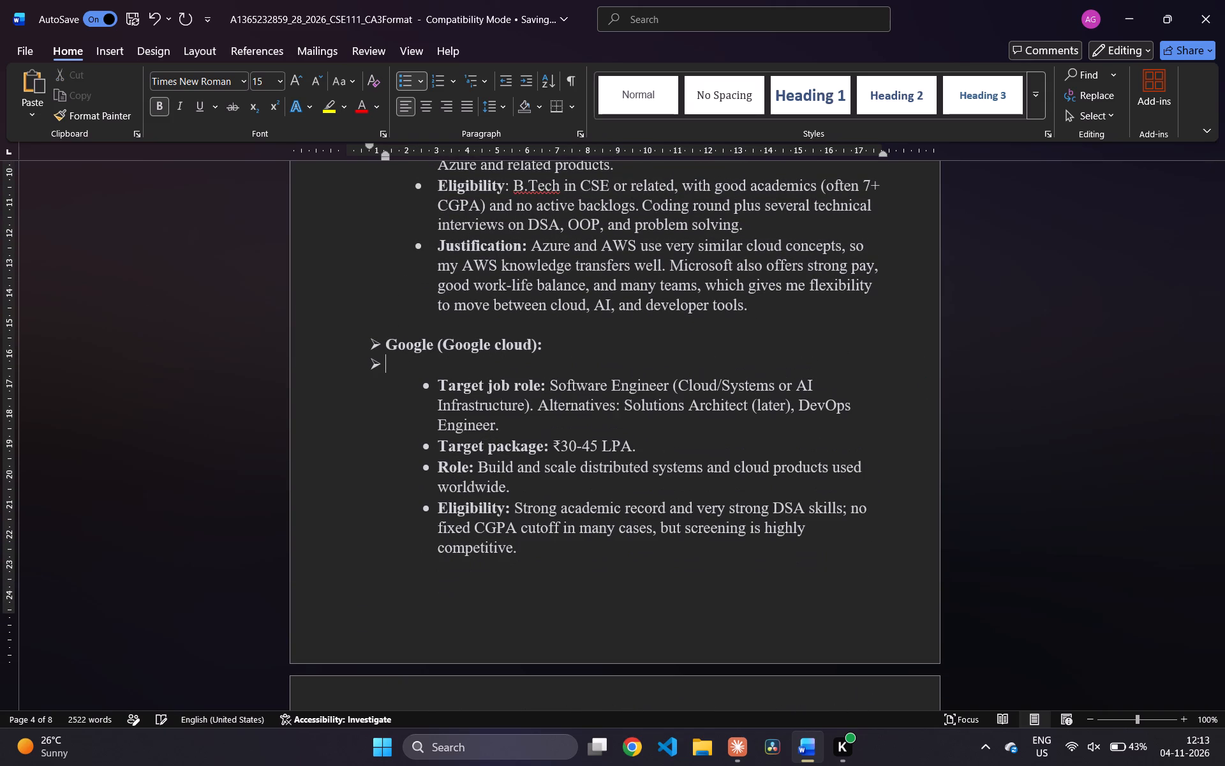
key(BackSpace)
scroll(558, 341, up, 2)
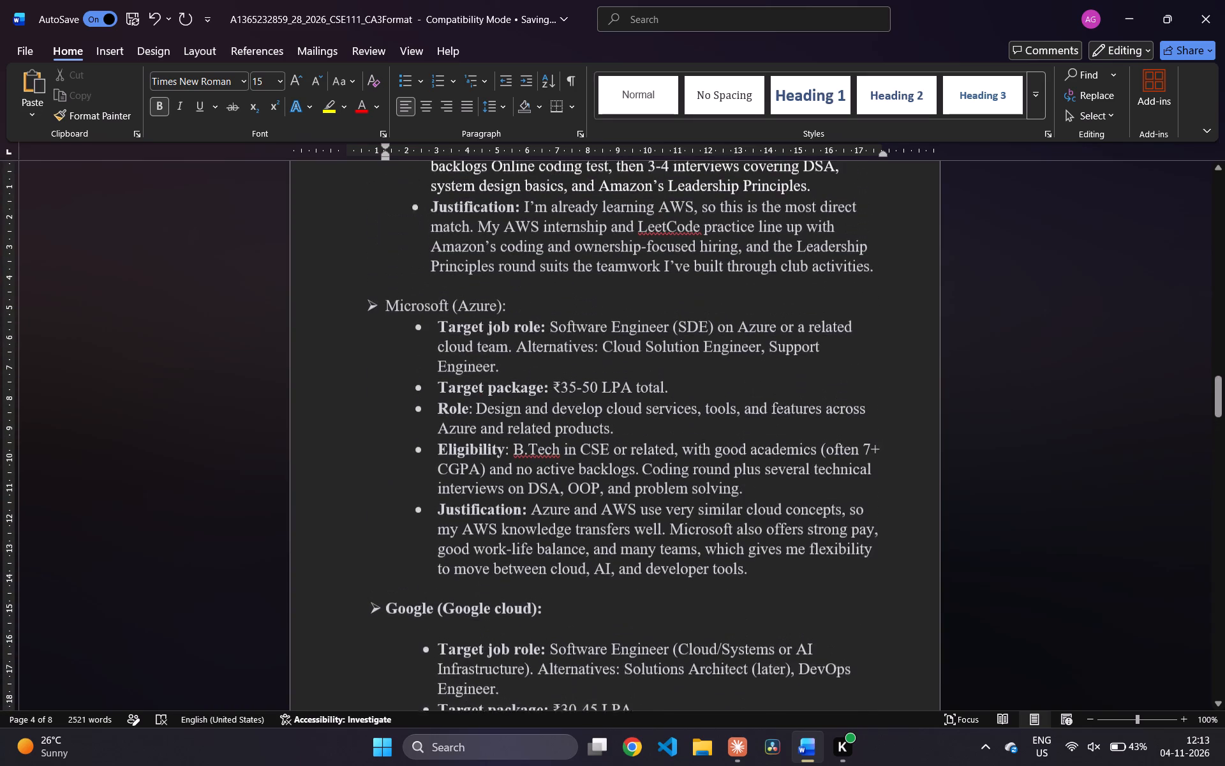
Make the "Microsoft (Azure):" company heading bold and insert an unbulleted blank line below it.
scroll(558, 341, up, 1)
drag(519, 319, 375, 333)
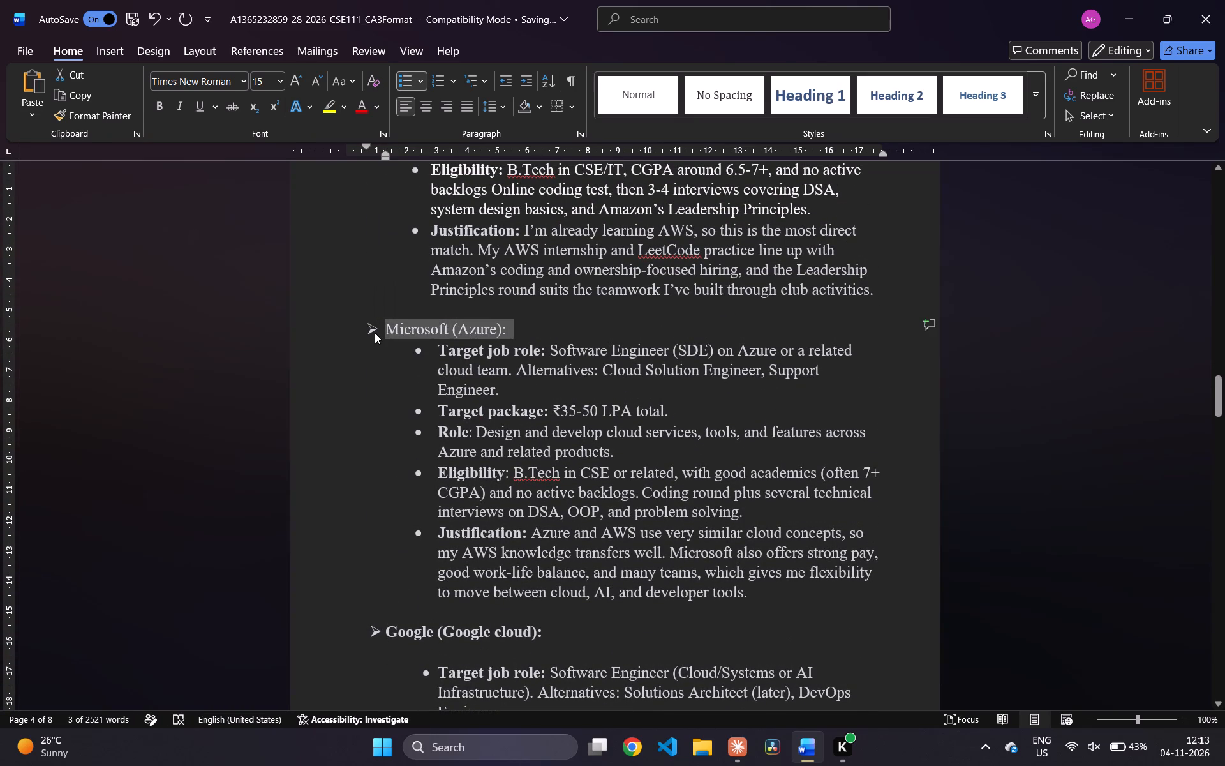
key(ctrl+b)
click(528, 331)
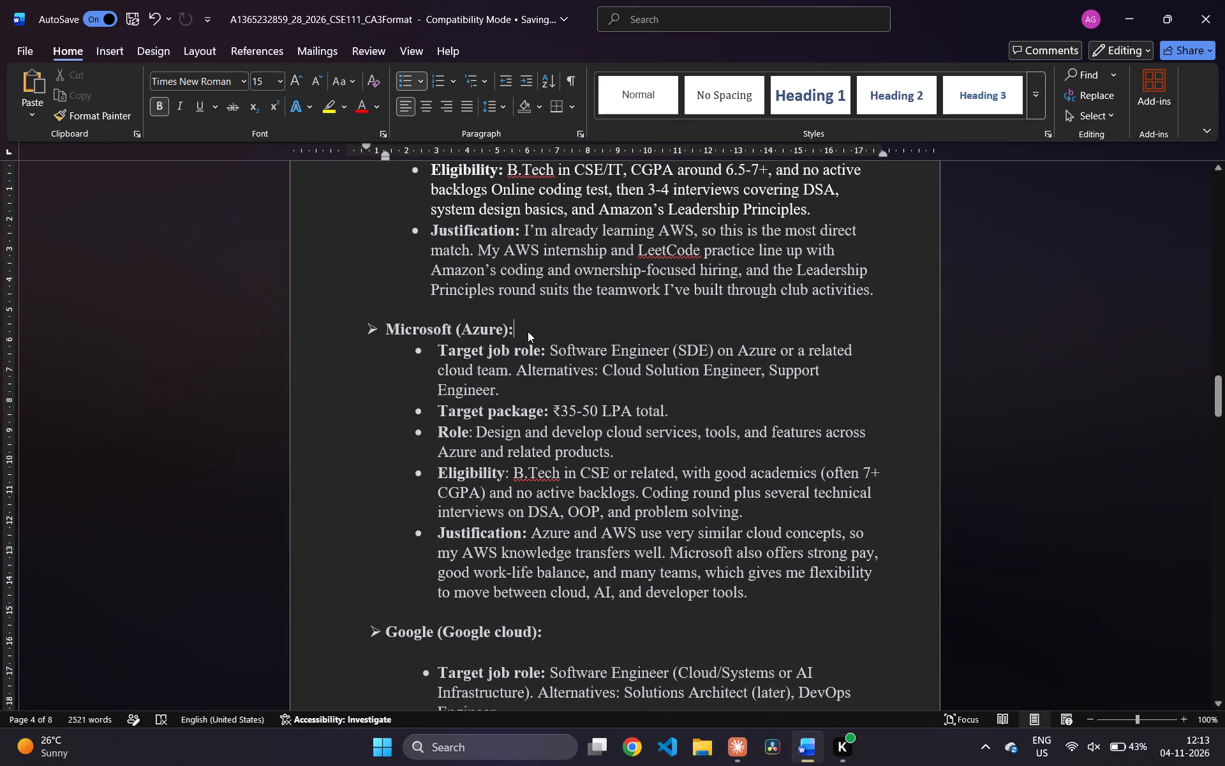
key(Return)
key(BackSpace)
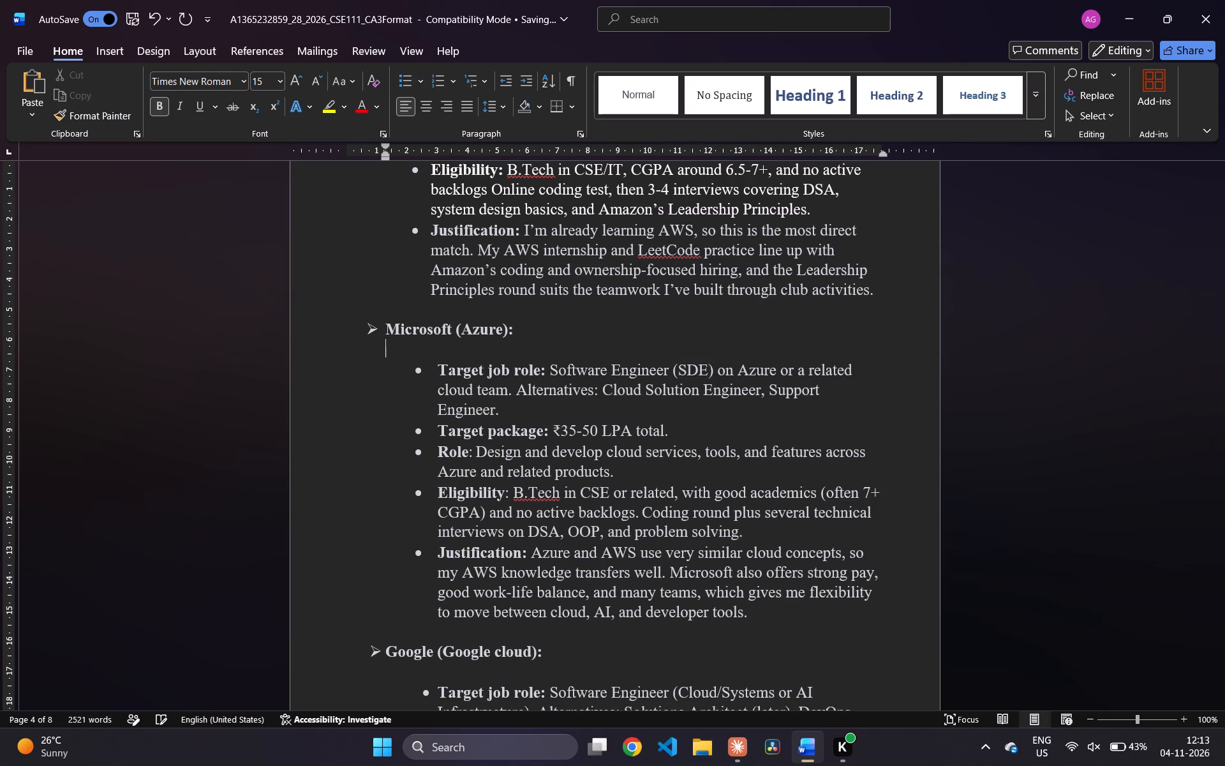
Make the "1.Dream companies:" and "Amazon (AWS):" headings bold, and insert an unbulleted blank line below the Amazon heading.
scroll(528, 331, up, 4)
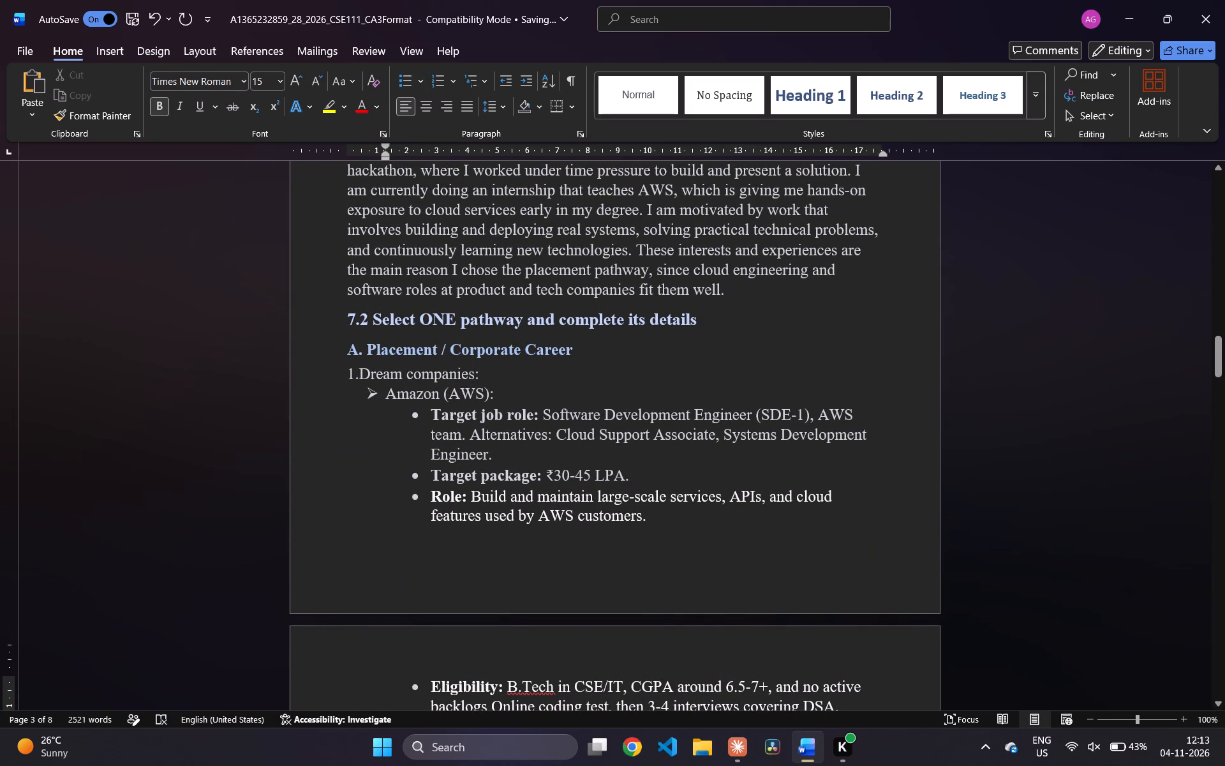
drag(348, 373, 494, 386)
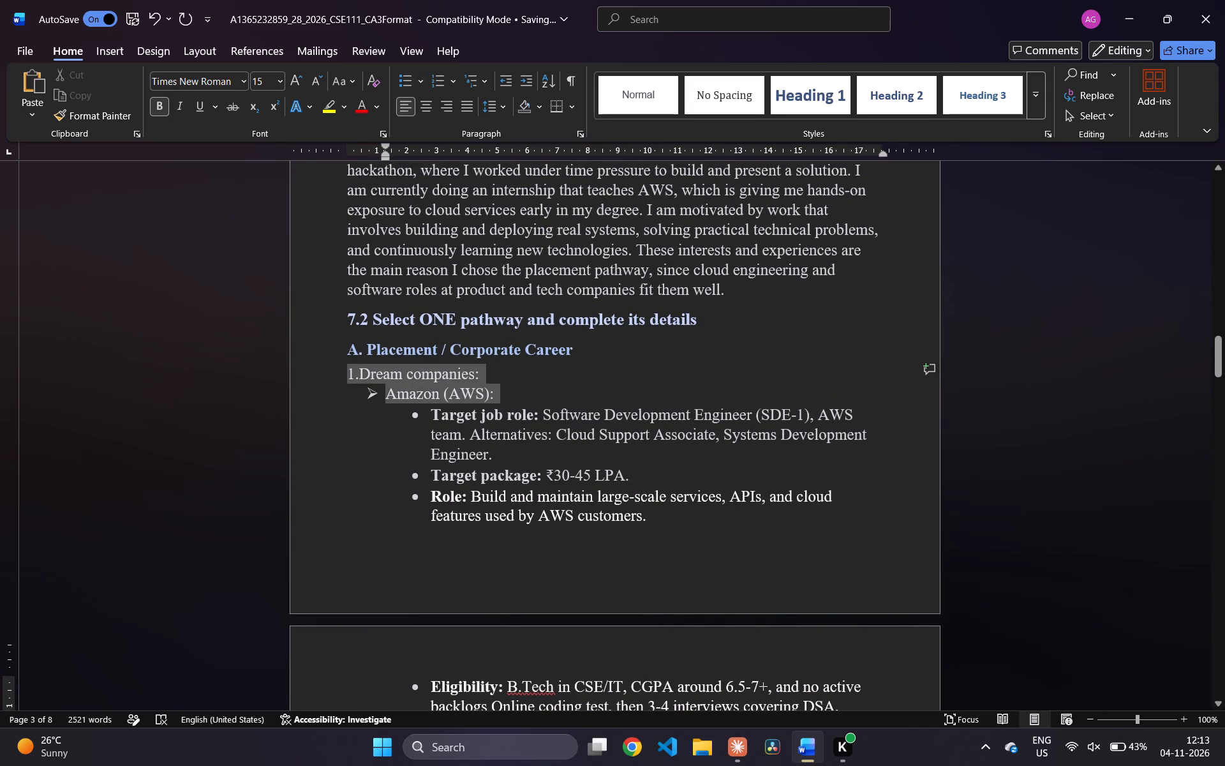
drag(494, 386, 501, 392)
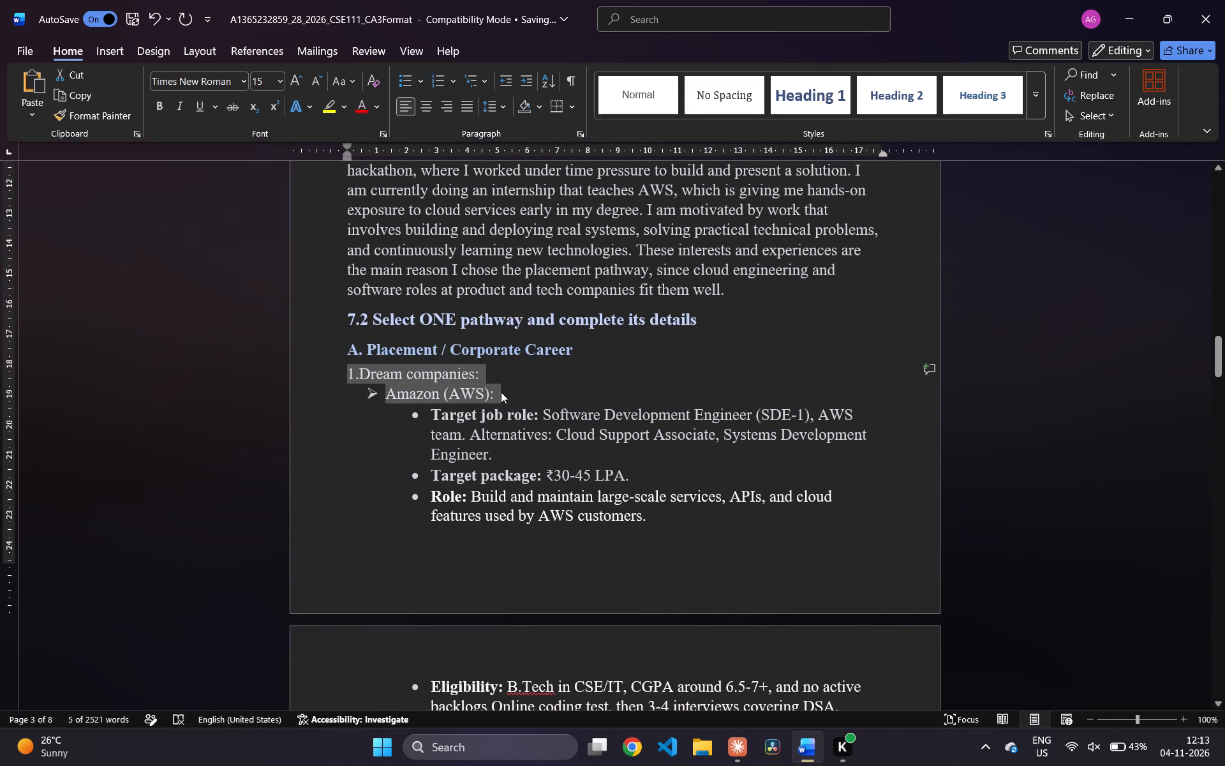
key(ctrl+b)
click(501, 392)
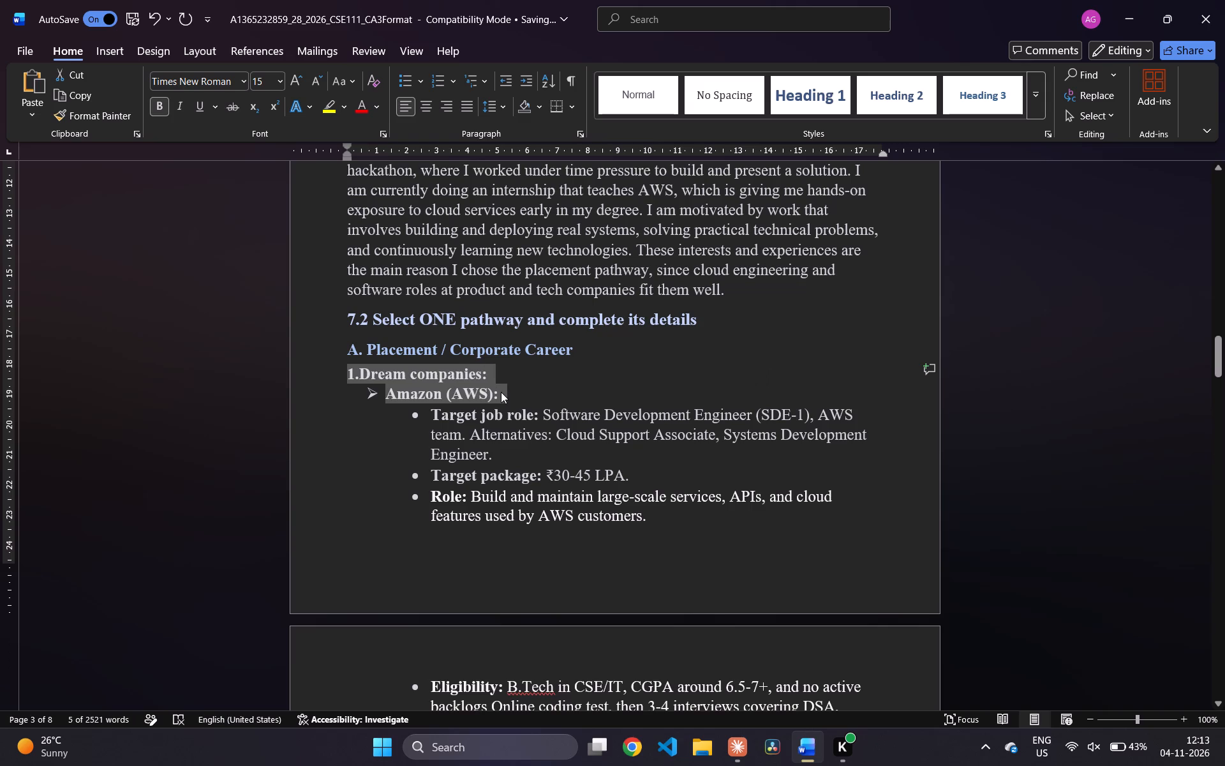
key(Return)
key(BackSpace)
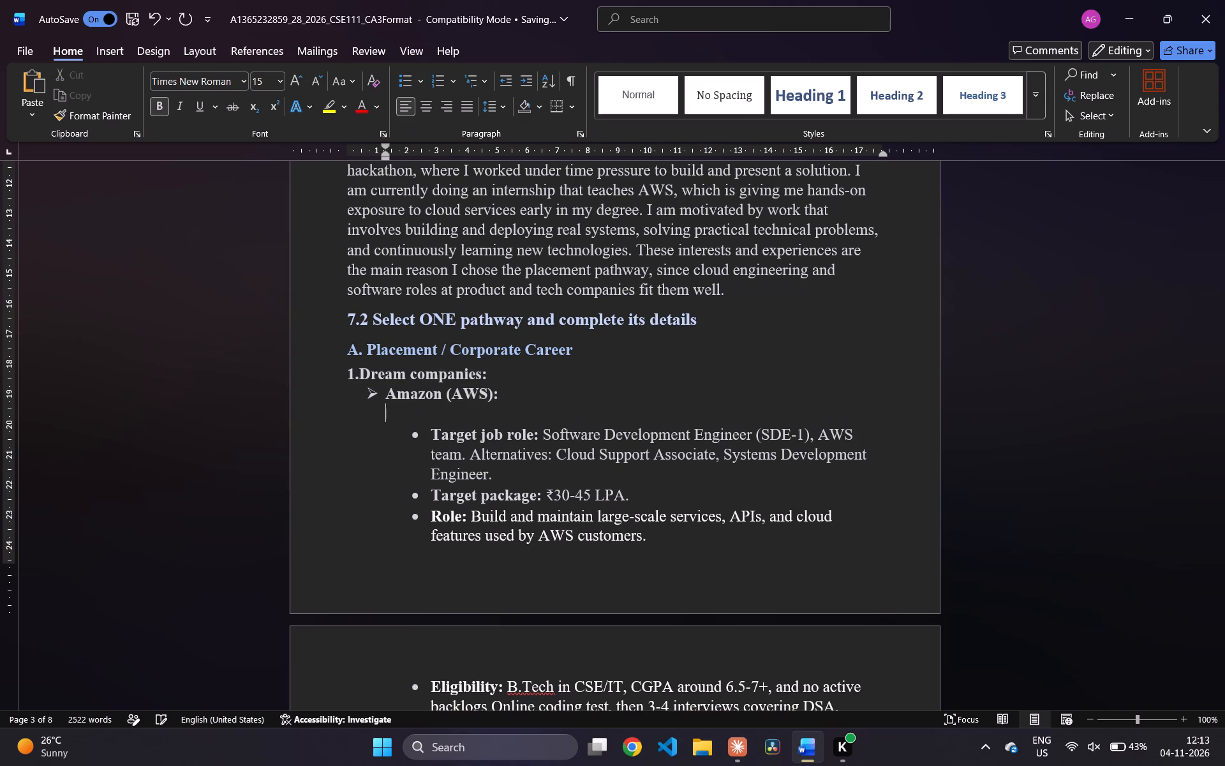
Insert a blank line between the "1.Dream companies:" heading and the "Amazon (AWS):" heading.
scroll(501, 392, down, 2)
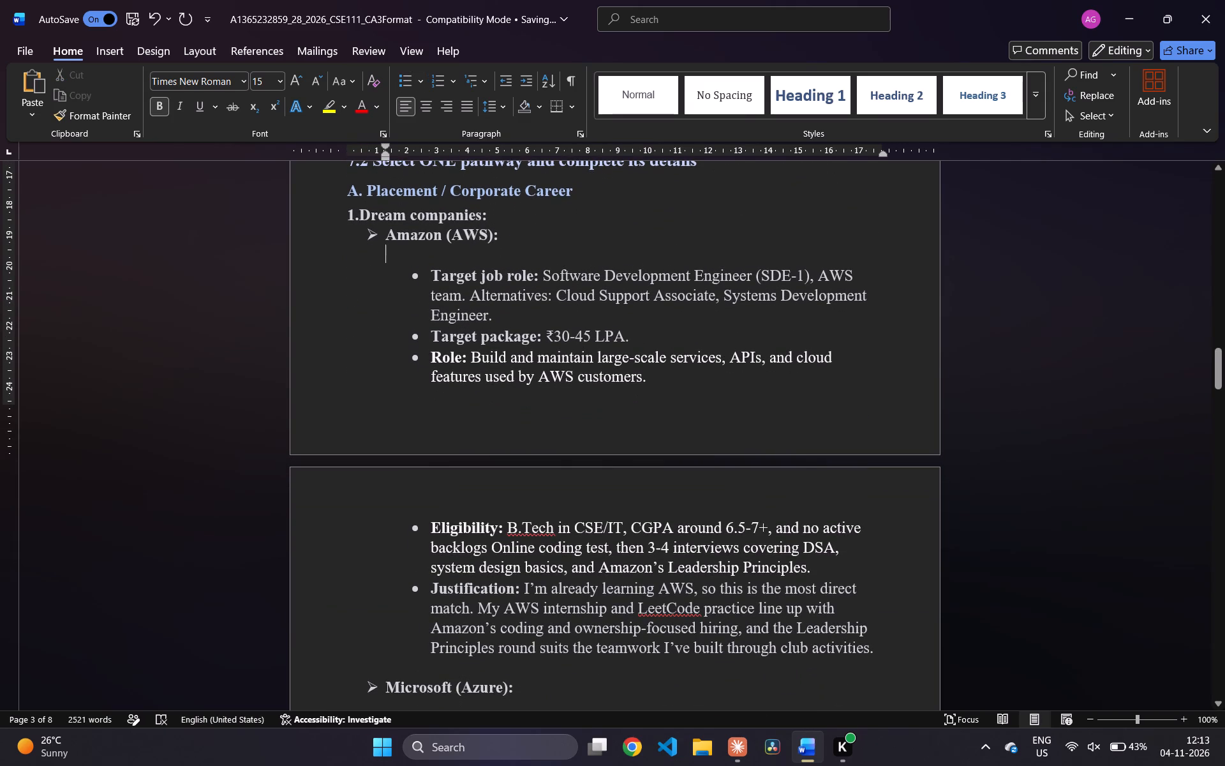
click(499, 209)
key(Return)
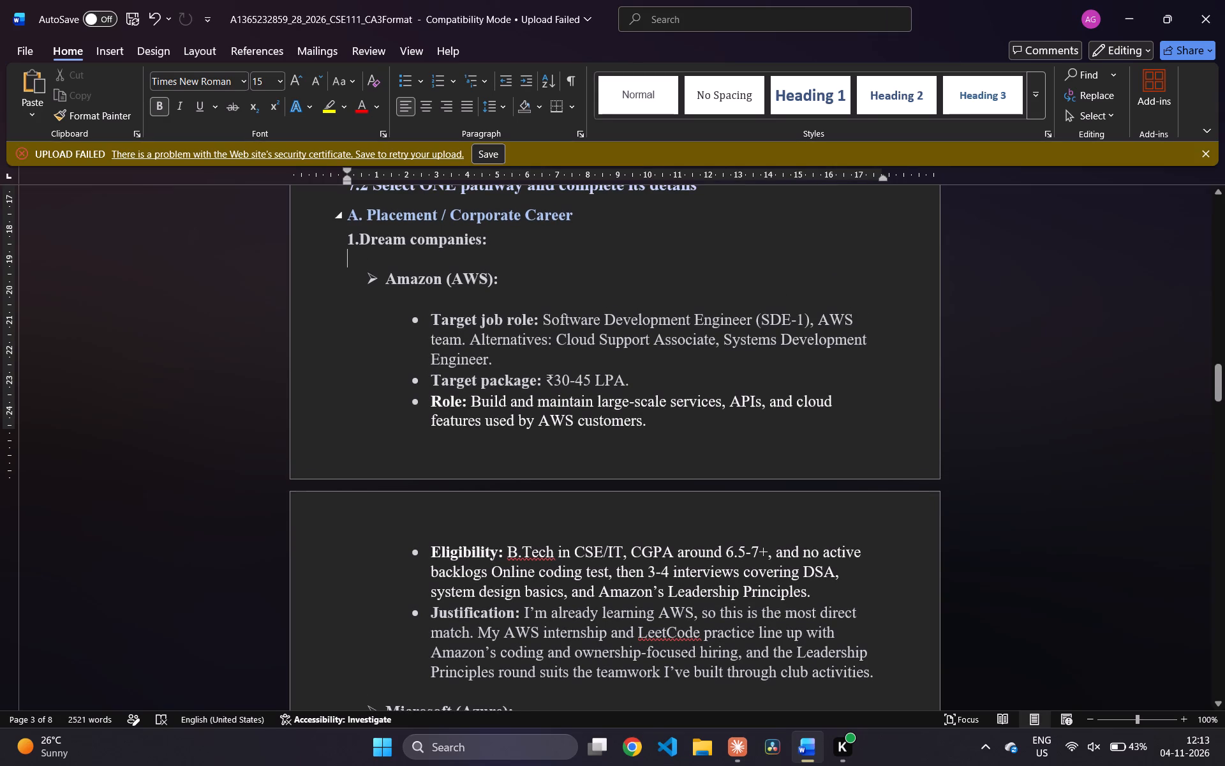
Save the document to retry the failed upload and turn AutoSave back on.
click(496, 151)
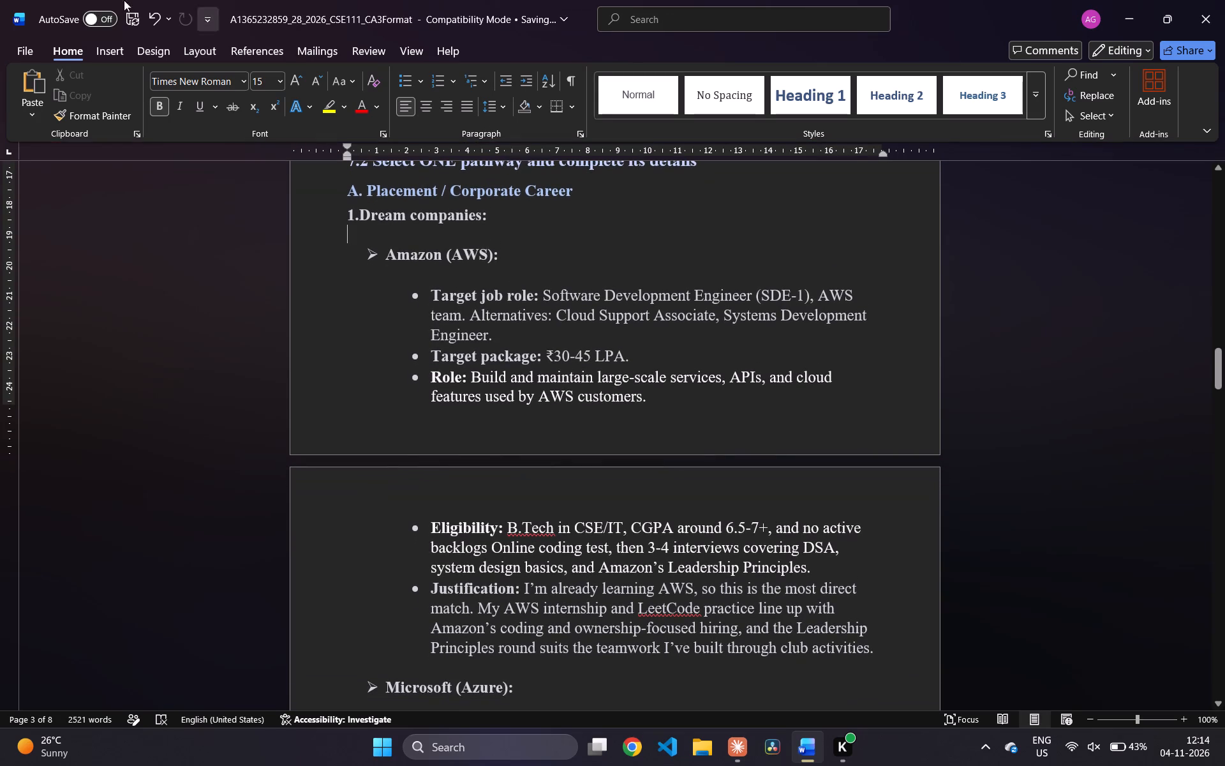
click(97, 16)
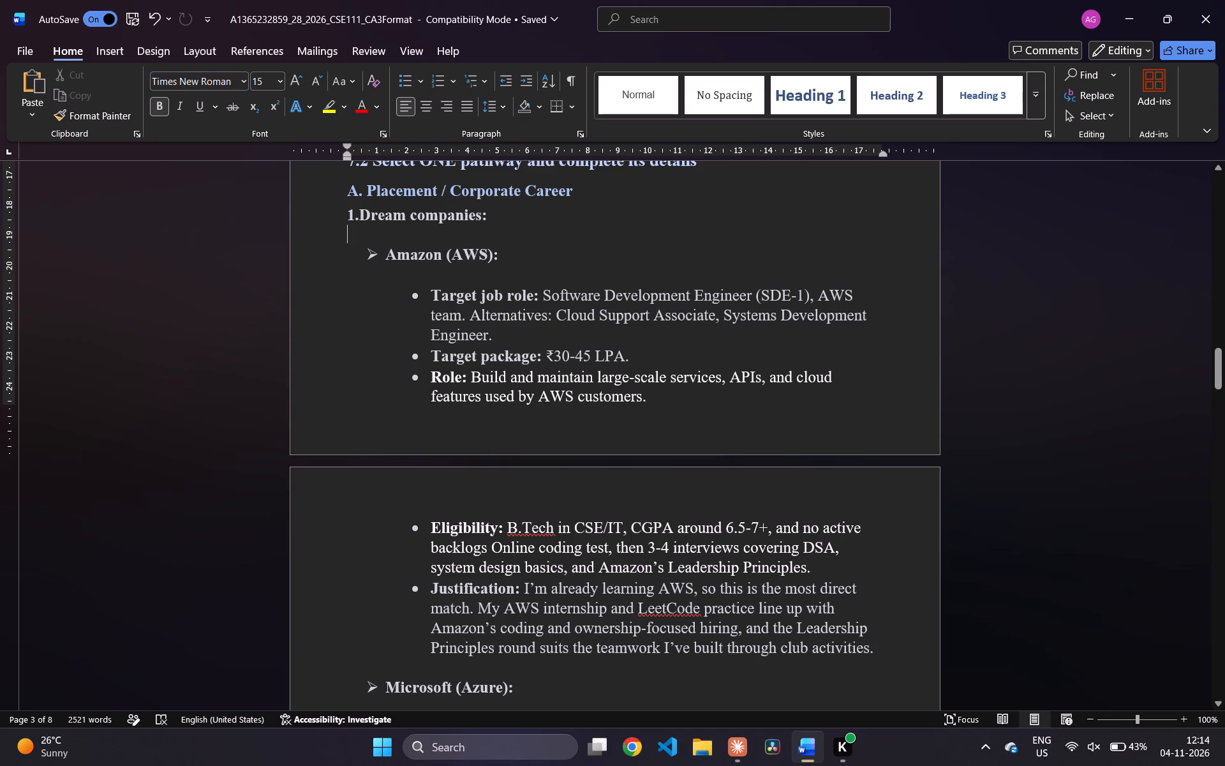
Make the "NVDIA:" company heading bold.
scroll(263, 338, down, 1)
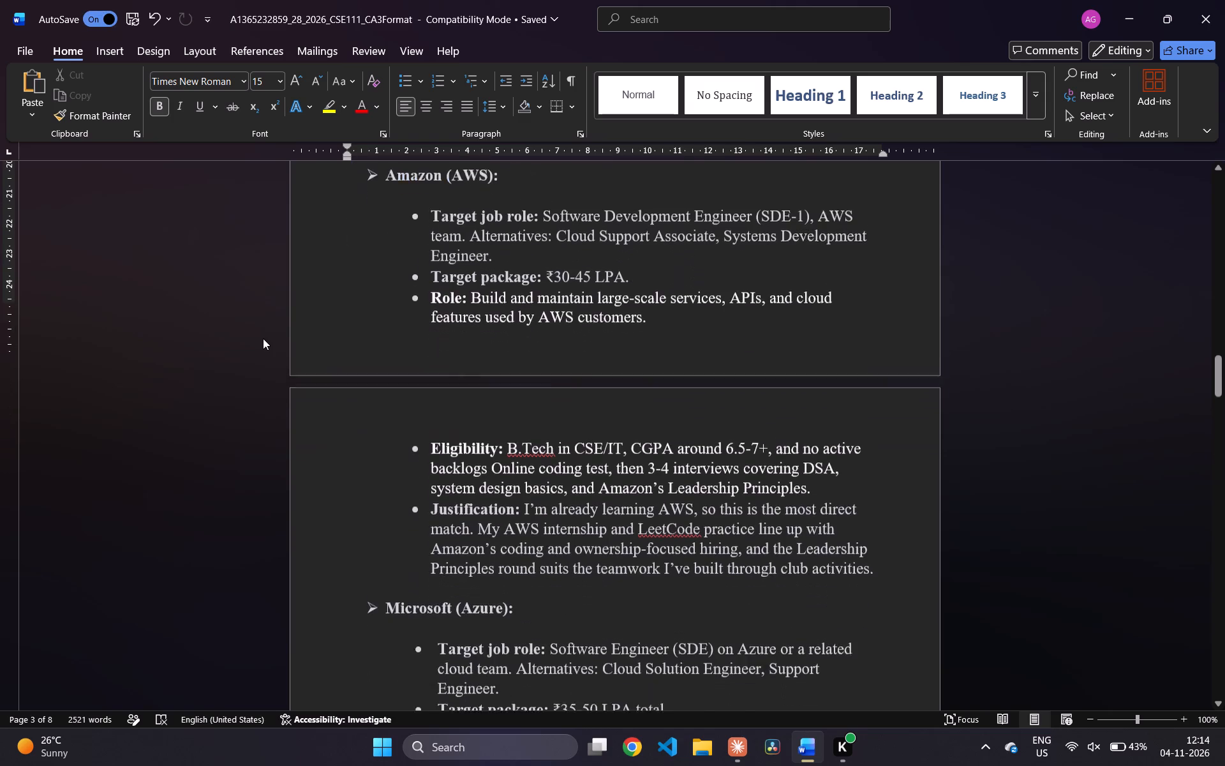
scroll(263, 338, down, 3)
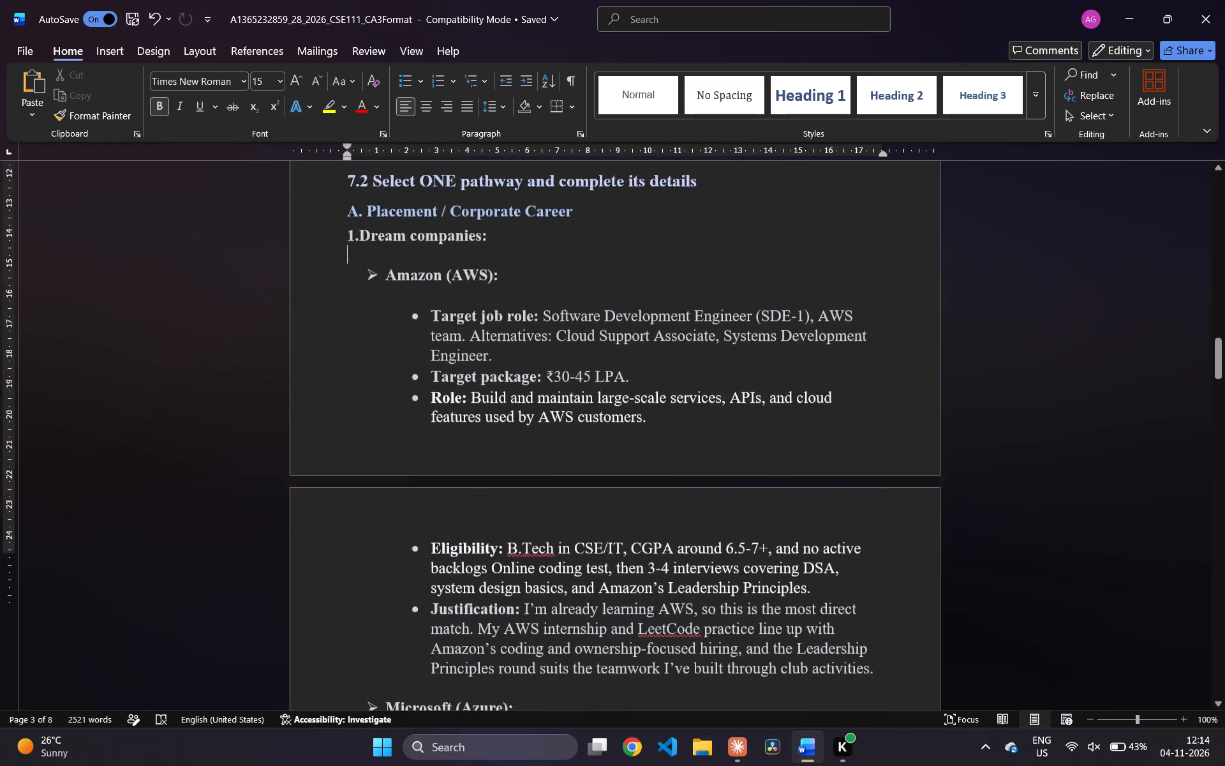
scroll(263, 338, down, 6)
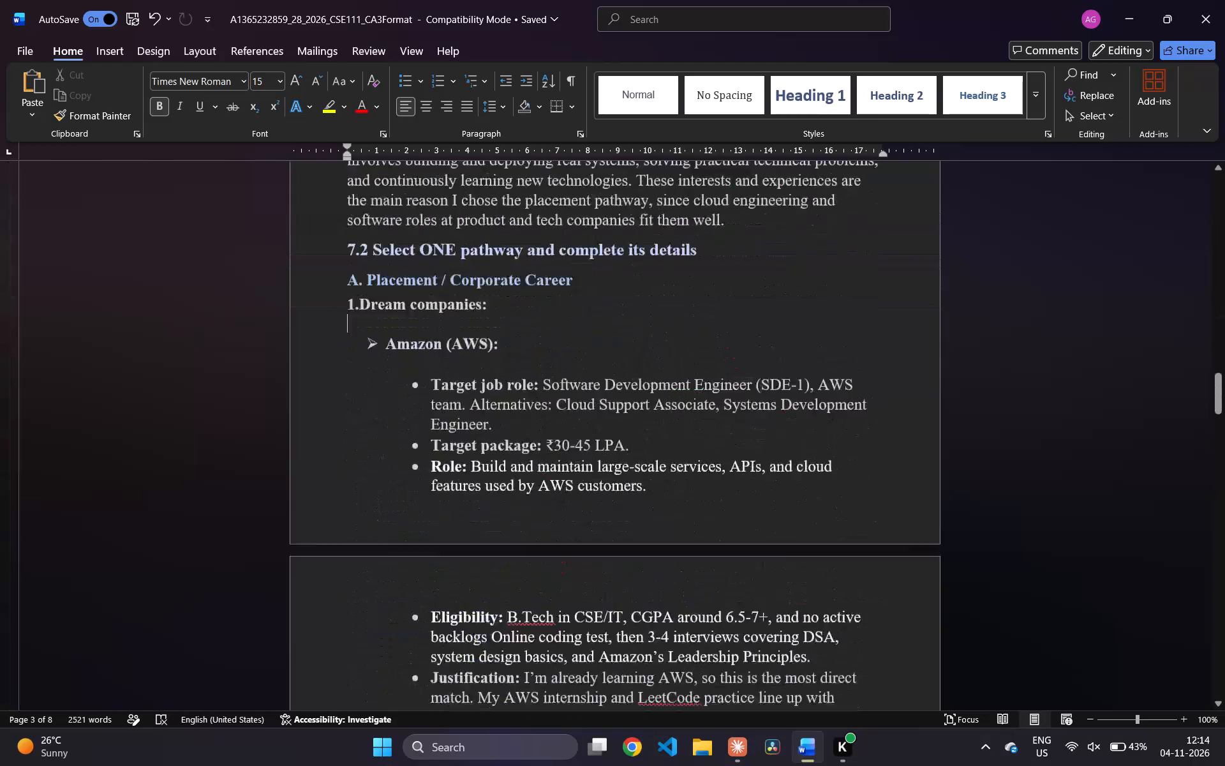
scroll(263, 338, down, 1)
scroll(263, 338, right, 2)
scroll(263, 338, down, 3)
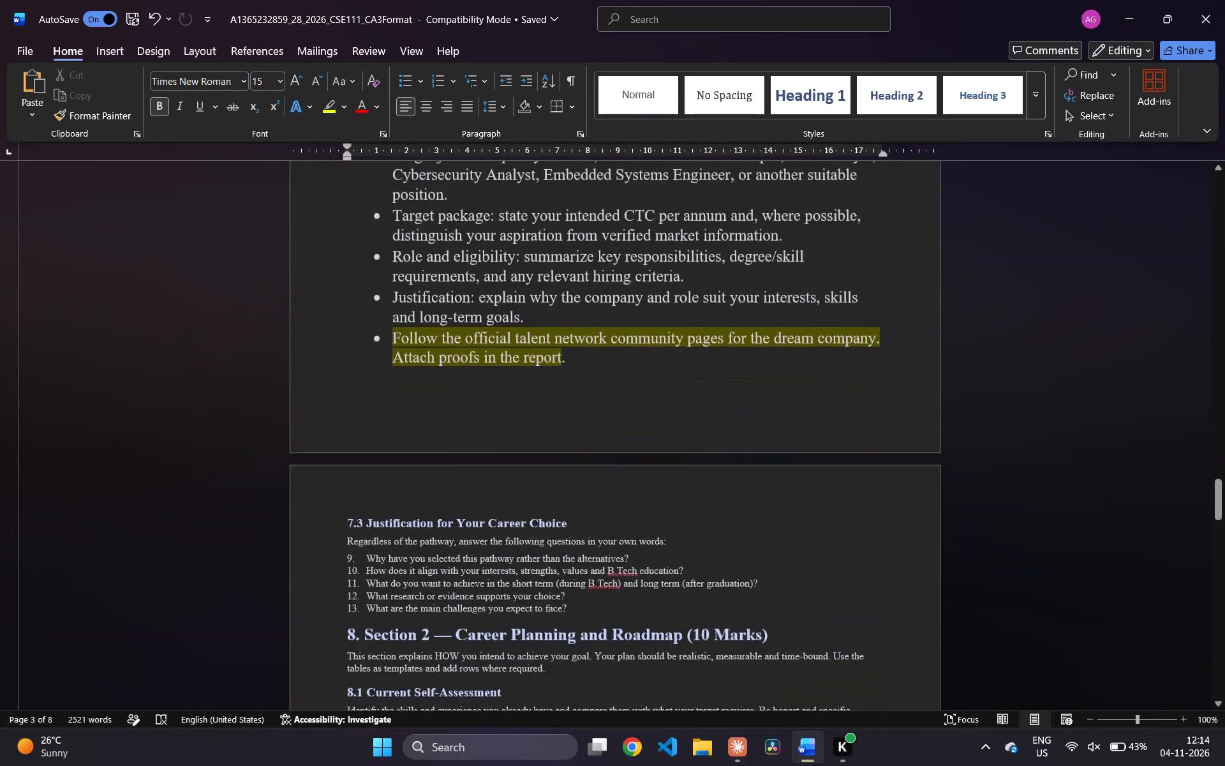
scroll(263, 338, down, 2)
scroll(263, 338, up, 2)
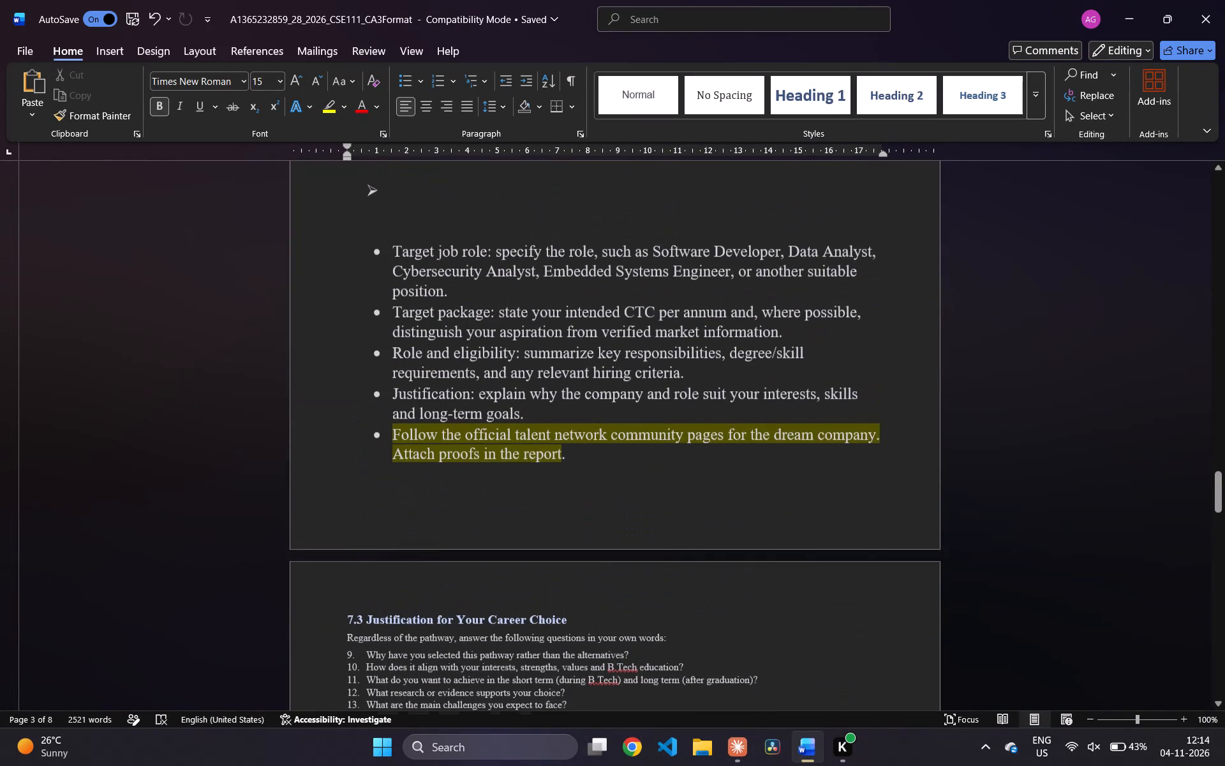
scroll(263, 338, up, 4)
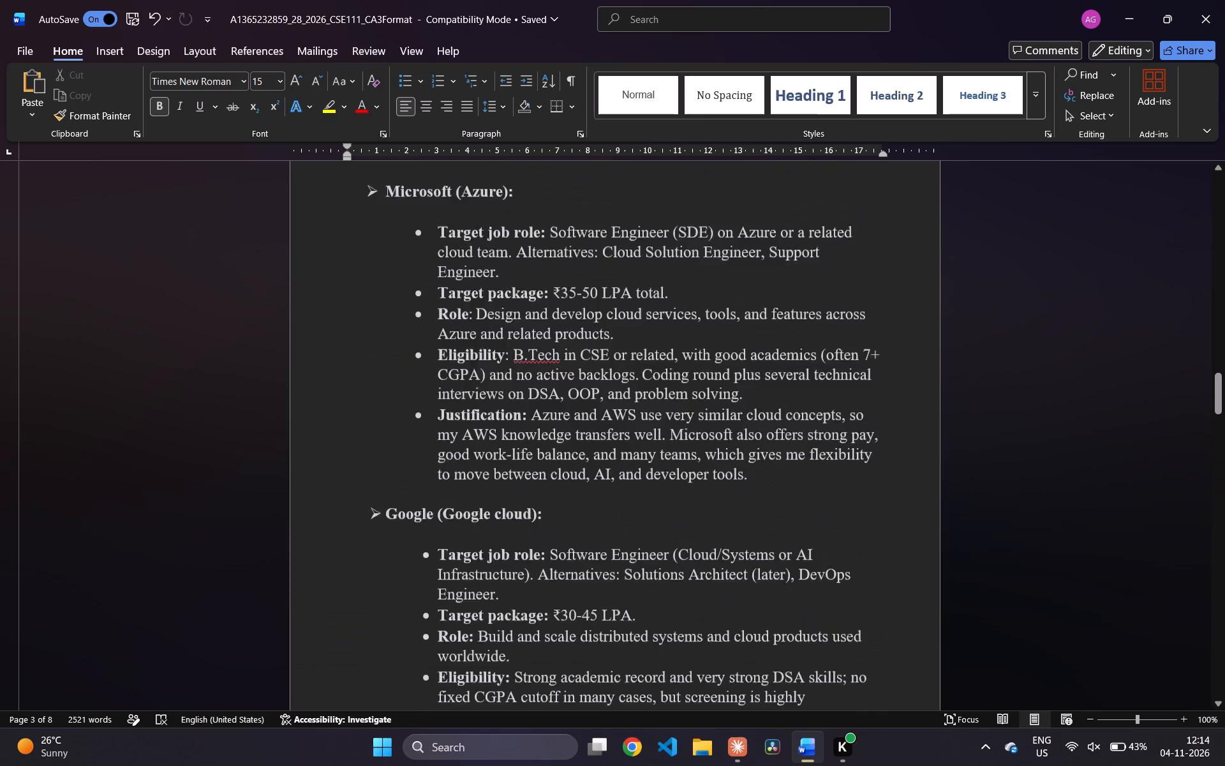
scroll(263, 338, down, 4)
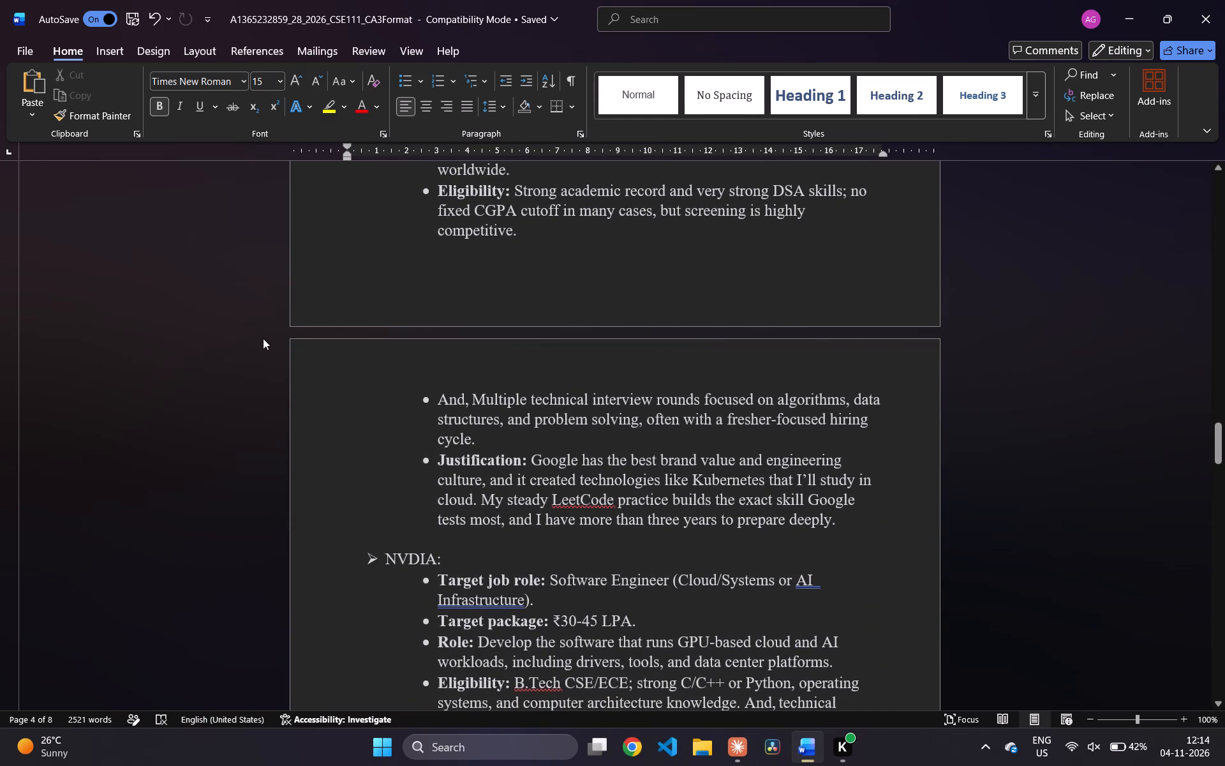
drag(382, 558, 445, 557)
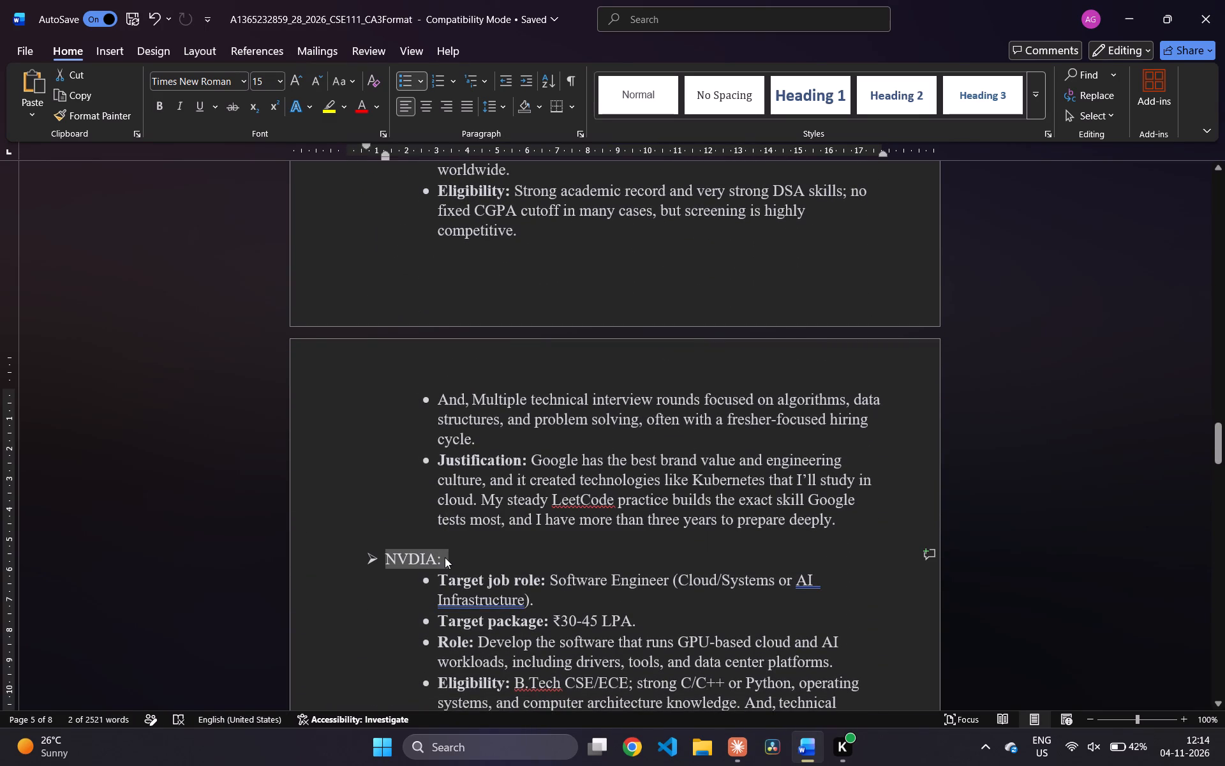
key(ctrl+b)
Accept the suggested grammar correction for "AI Infrastructure" in NVDIA's Target job role and re-enter the space between the two words.
scroll(444, 579, down, 1)
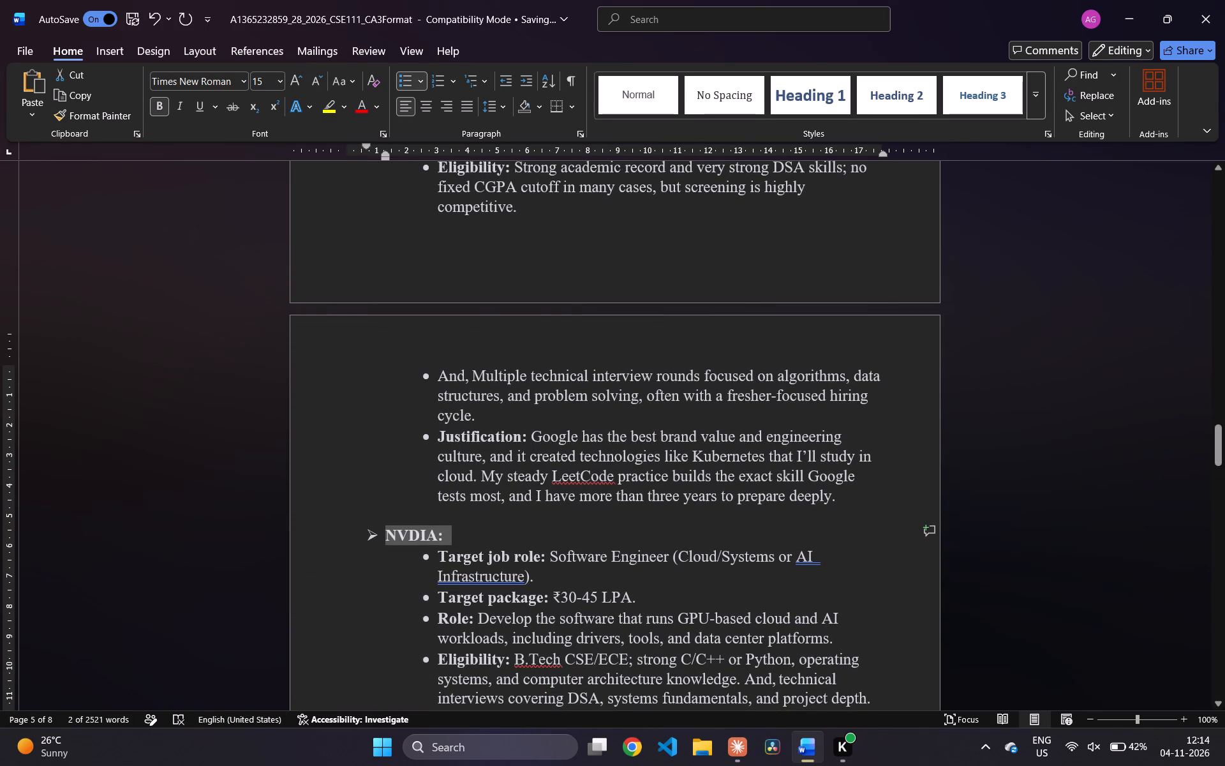
click(807, 558)
right_click(807, 558)
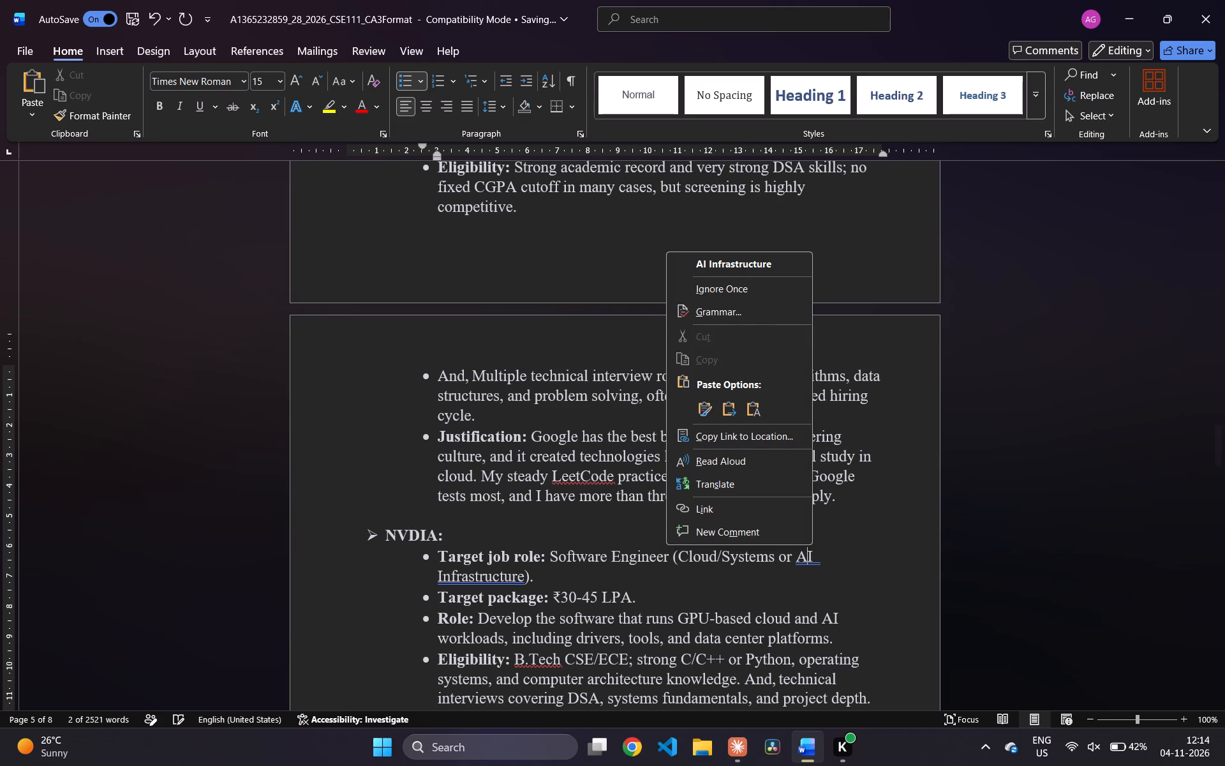
click(746, 270)
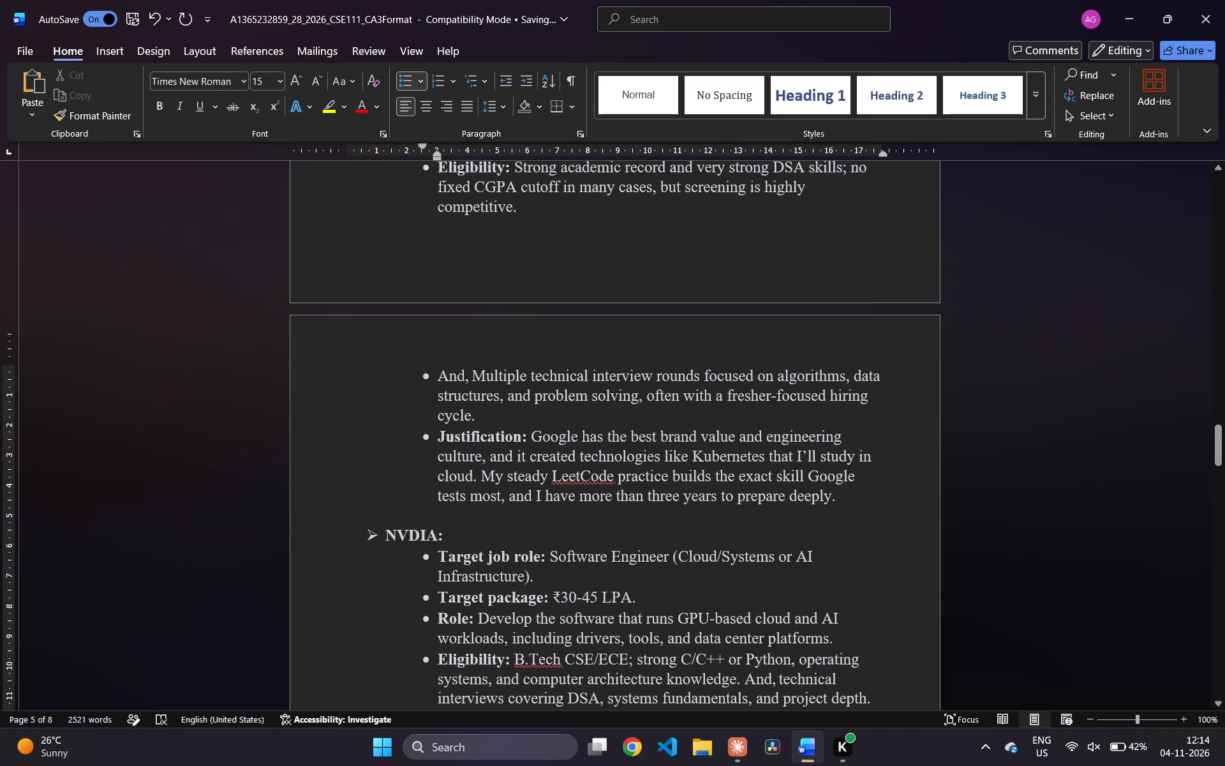
key(BackSpace)
key(space)
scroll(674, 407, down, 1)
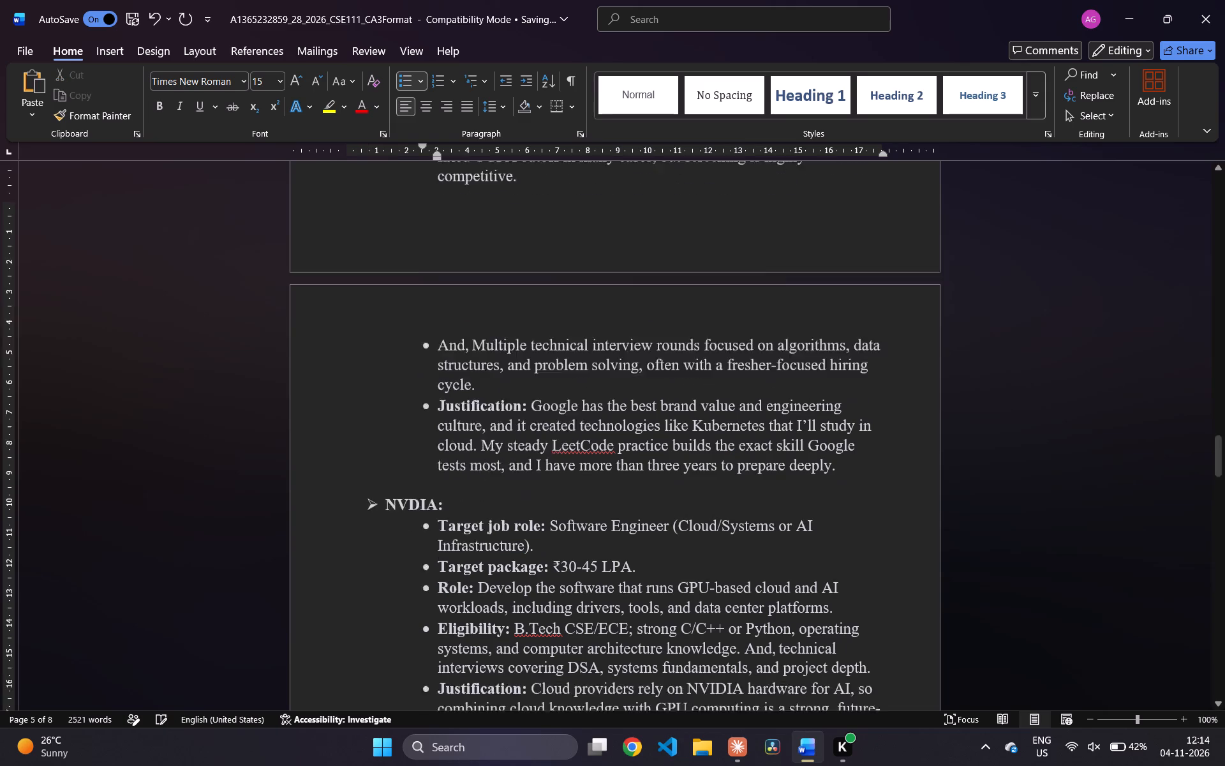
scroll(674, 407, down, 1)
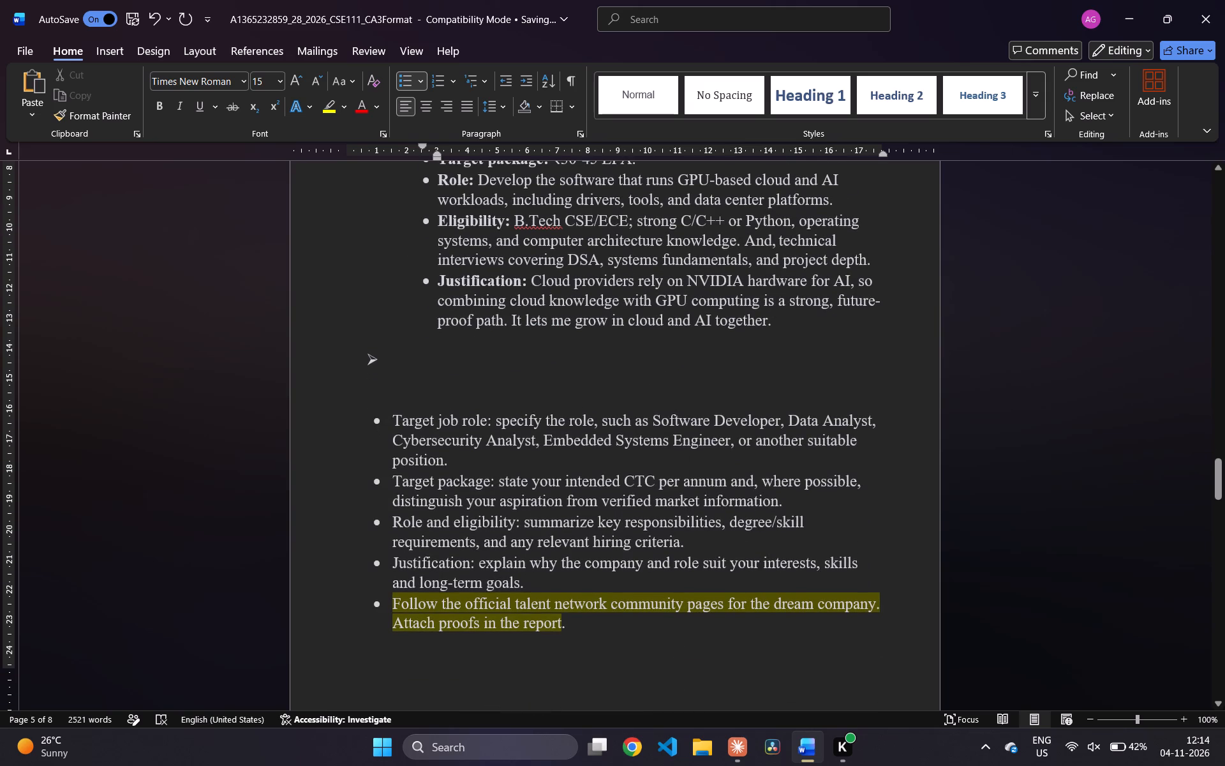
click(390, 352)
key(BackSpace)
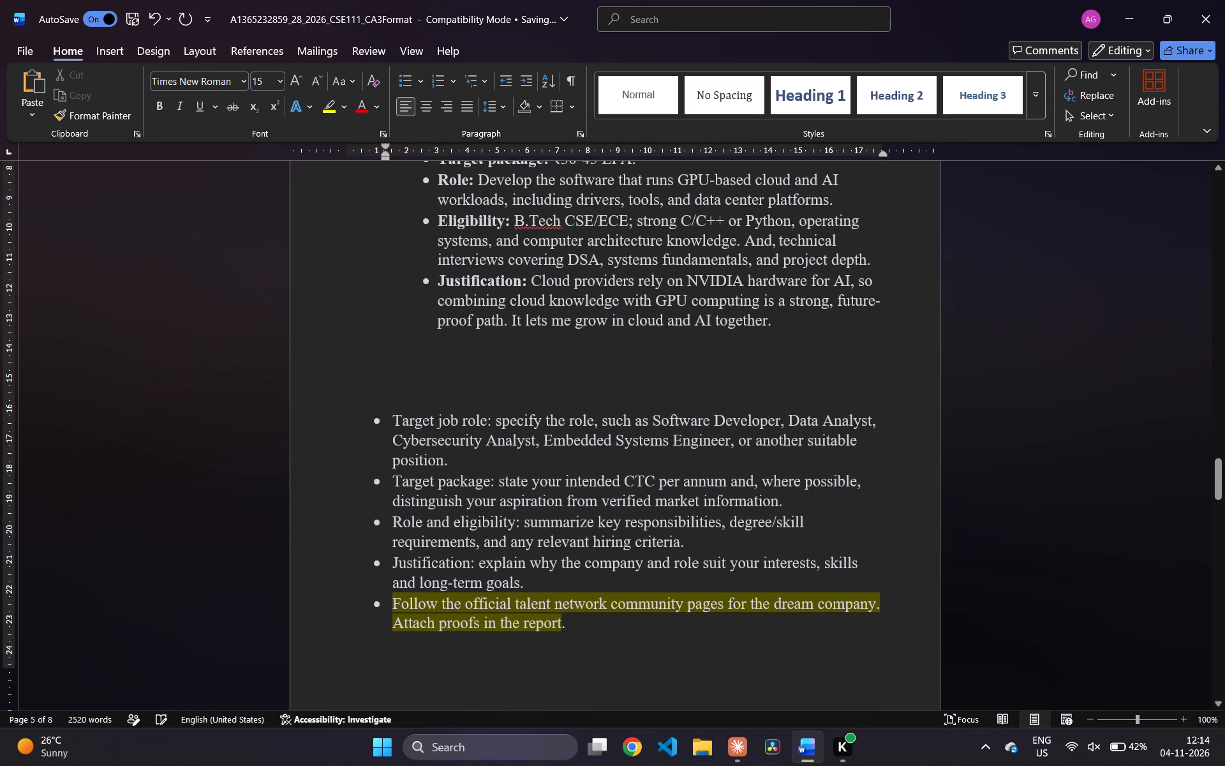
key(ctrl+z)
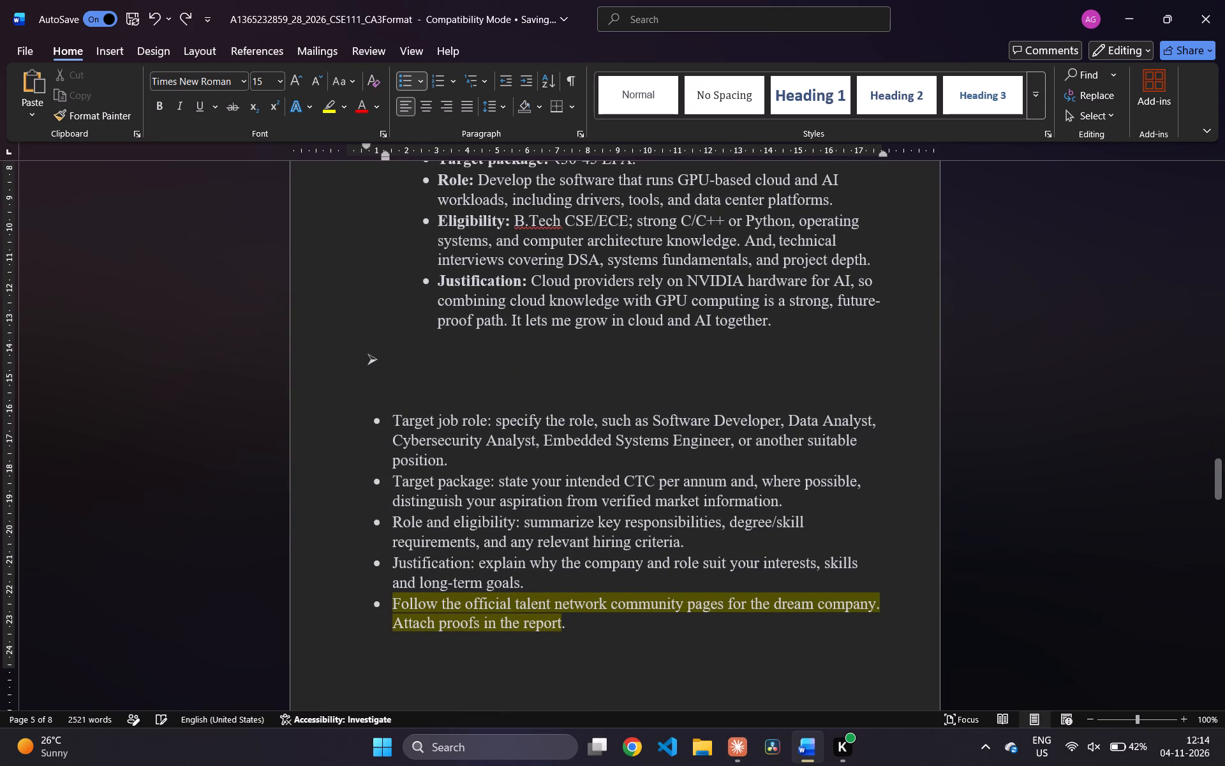
Enter "ATLASSIAN" as the company heading at the empty arrow bullet below NVDIA's Justification.
ctrl+click(390, 352)
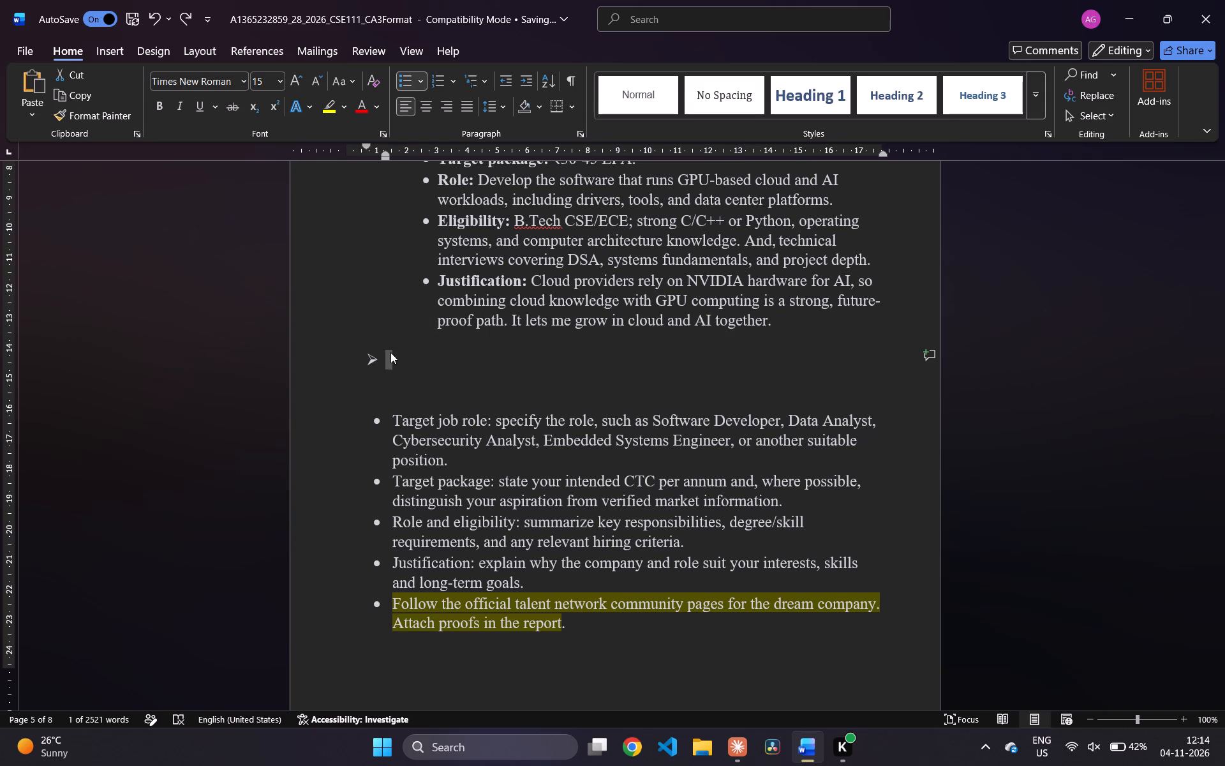
key(shift+a)
text(TLASS)
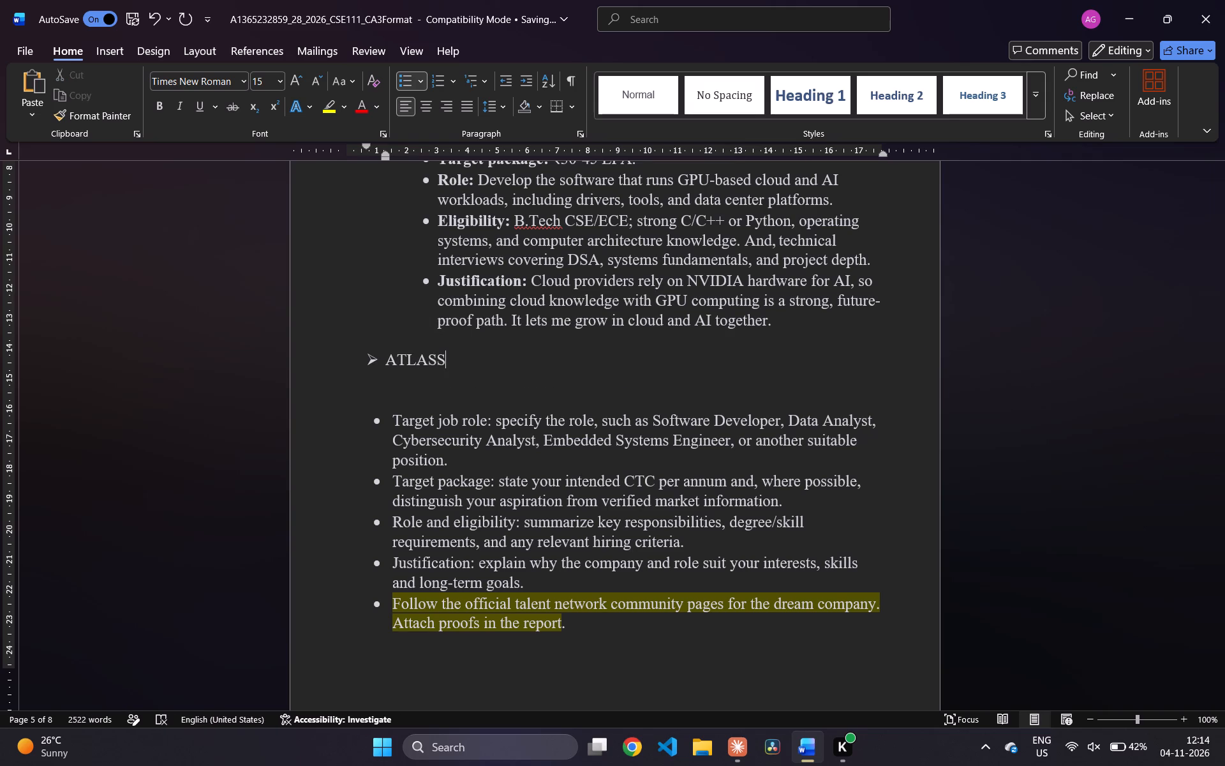
text(IAN)
Make the "ATLASSIAN" company heading bold and add a colon at its end.
key(shift+Up)
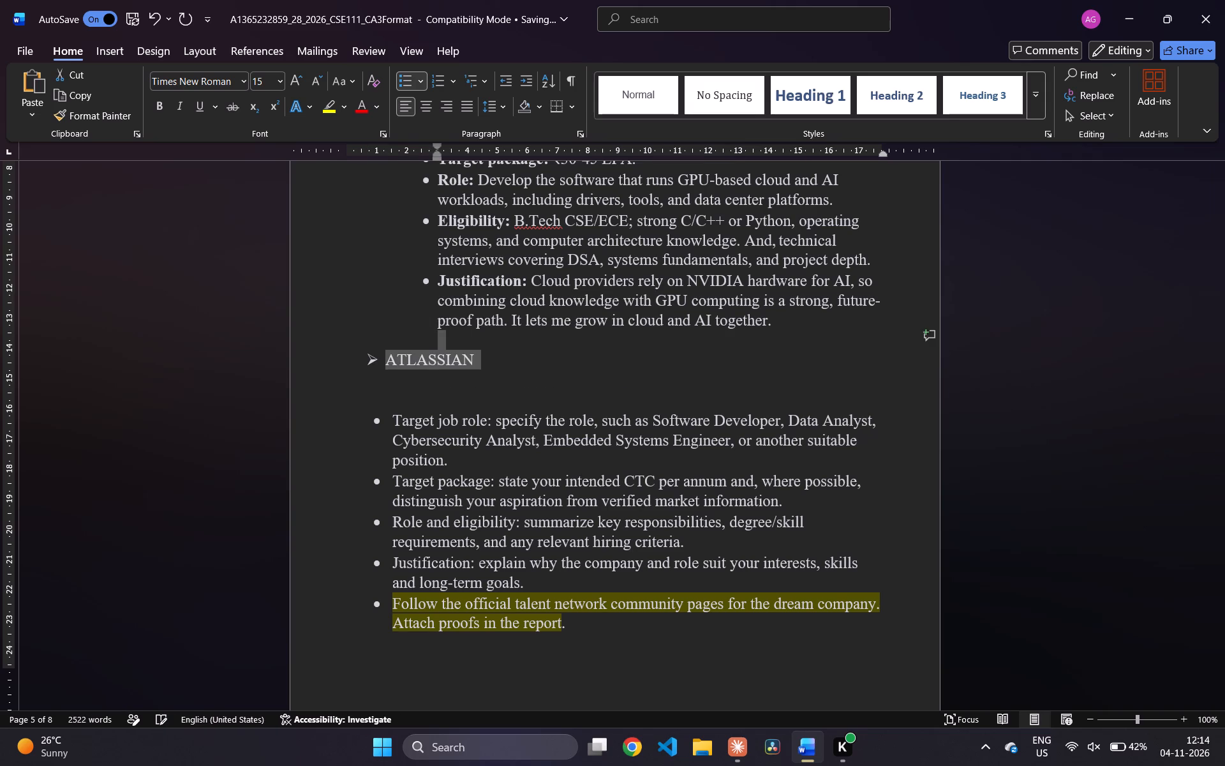
click(474, 366)
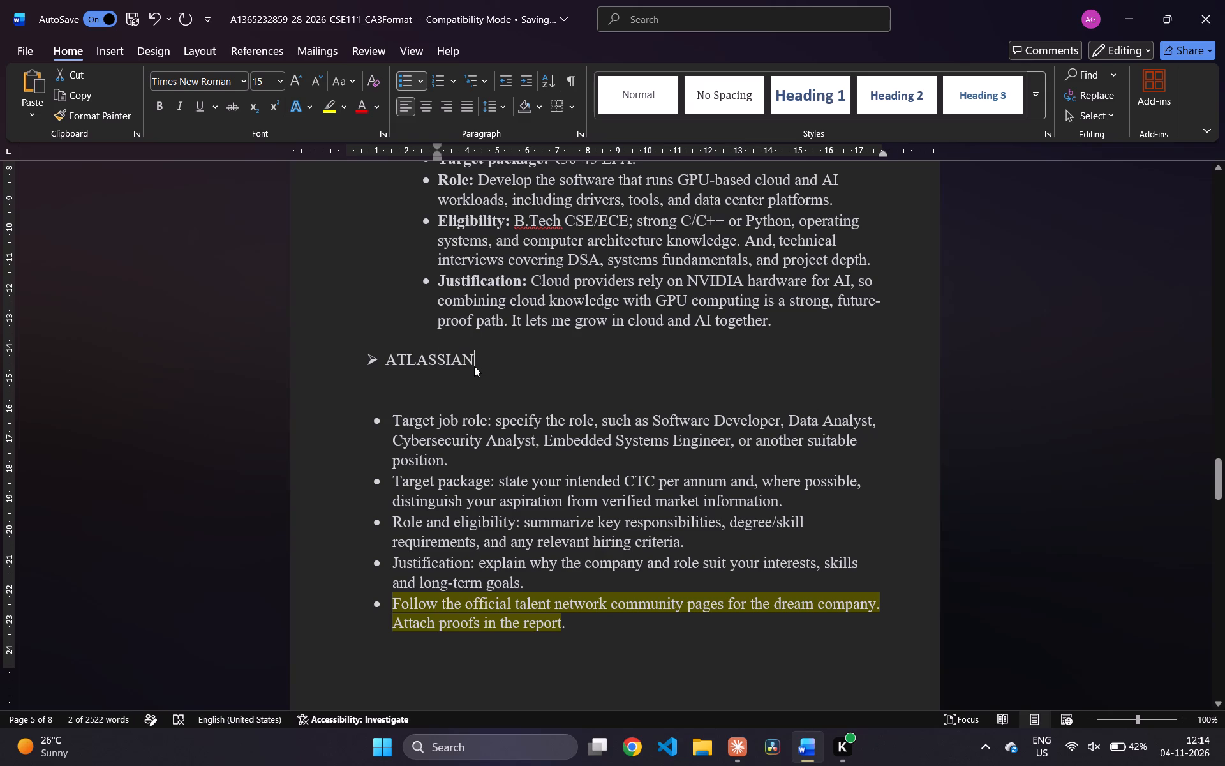
double_click(474, 366)
click(474, 366)
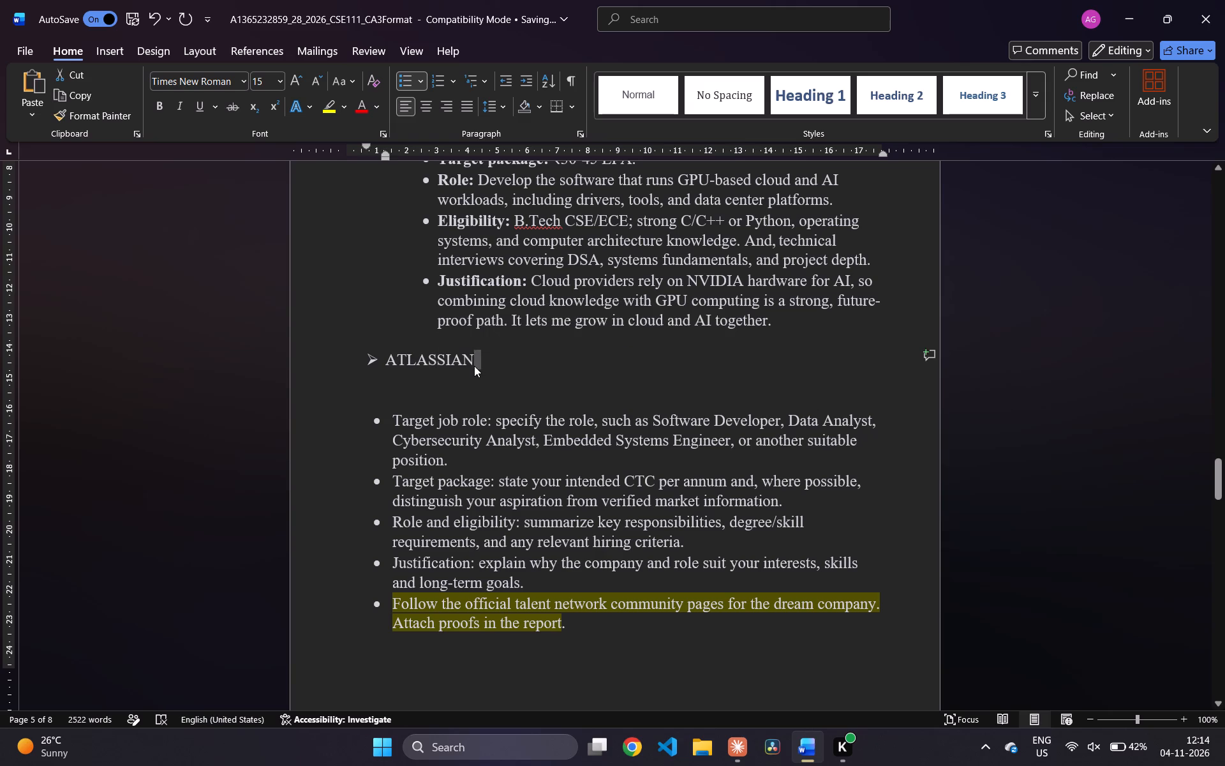
drag(474, 366, 391, 361)
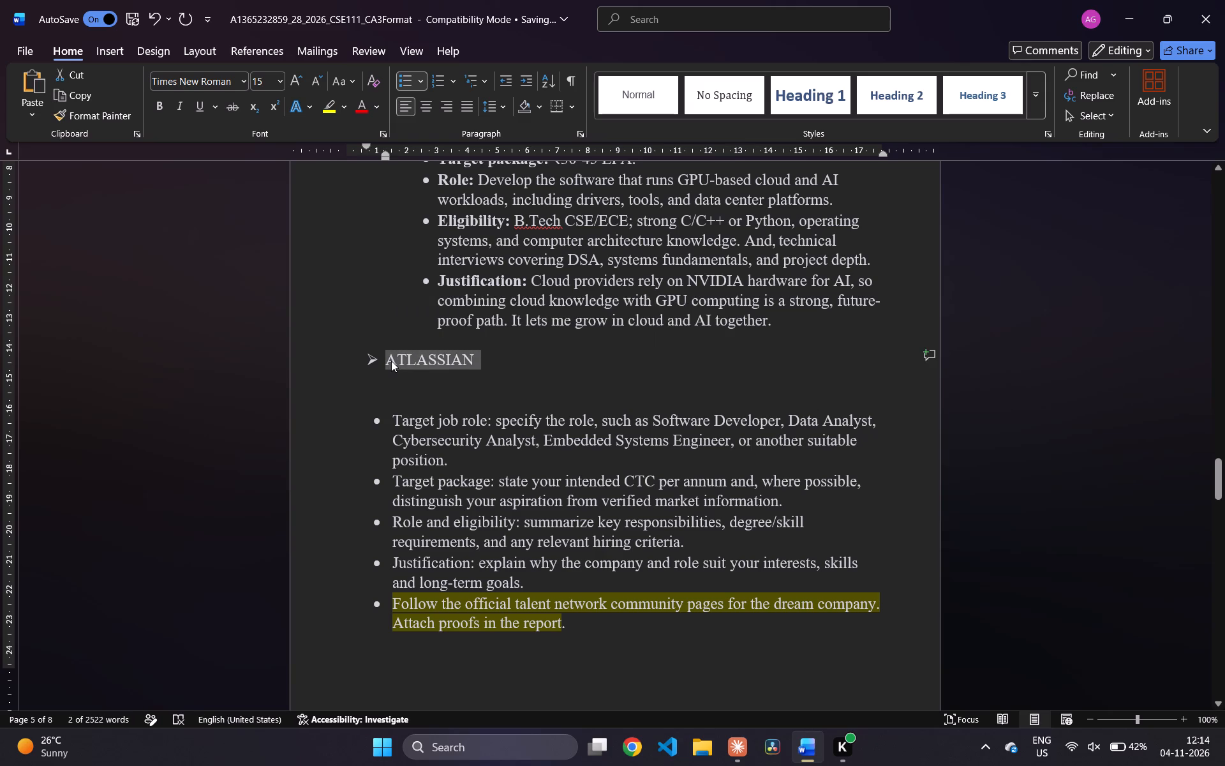
key(ctrl+b)
click(514, 358)
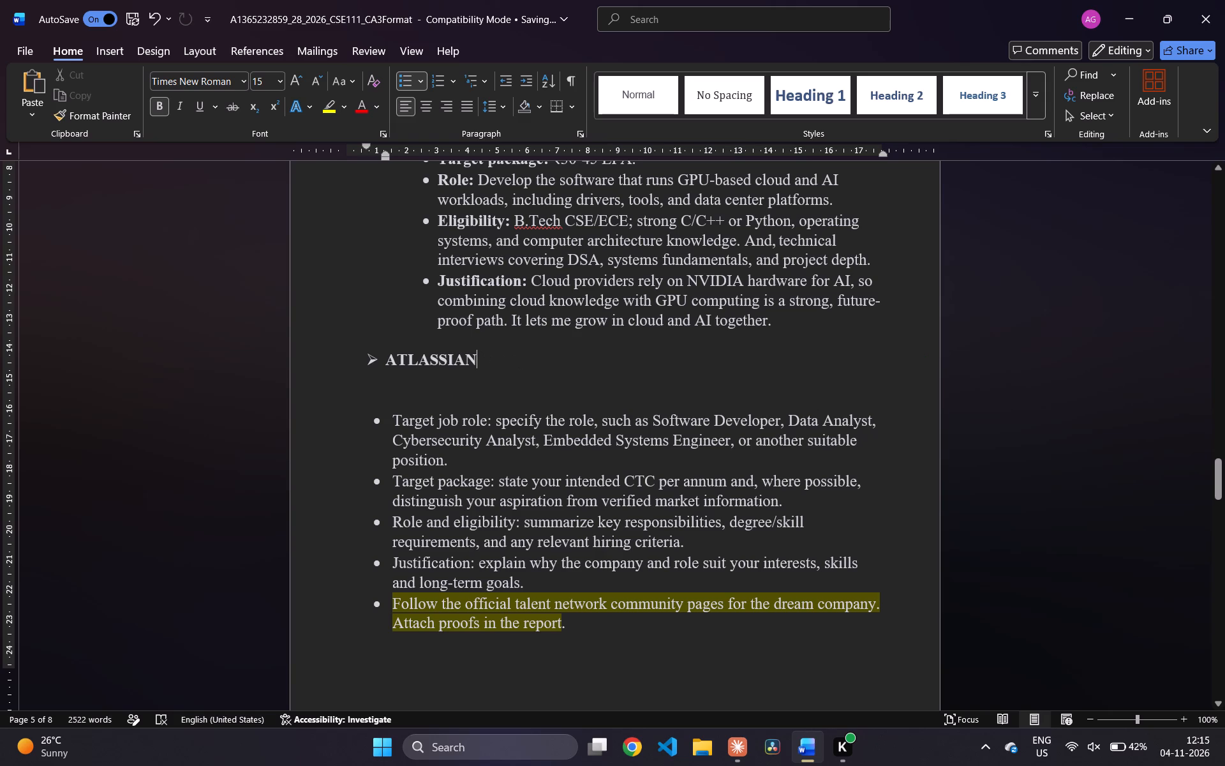
key(shift+colon)
Start a new line without a bullet directly below the "ATLASSIAN:" heading.
key(Return)
key(BackSpace)
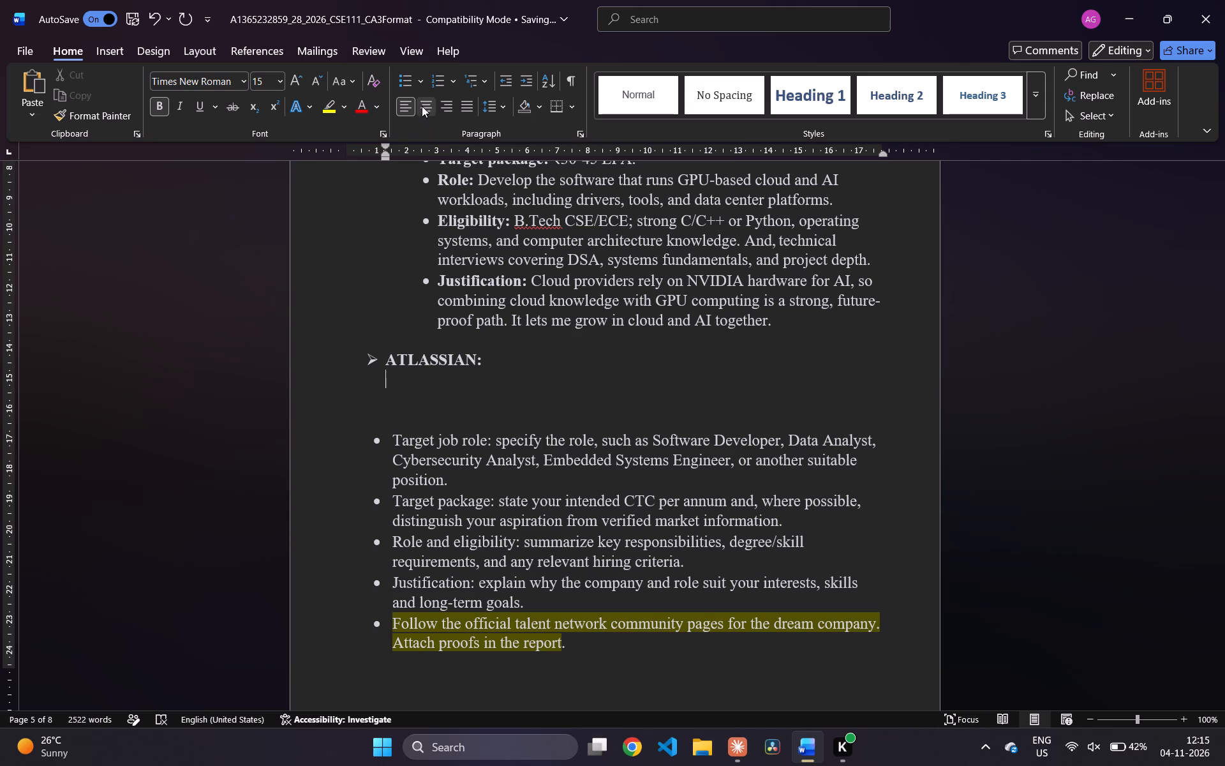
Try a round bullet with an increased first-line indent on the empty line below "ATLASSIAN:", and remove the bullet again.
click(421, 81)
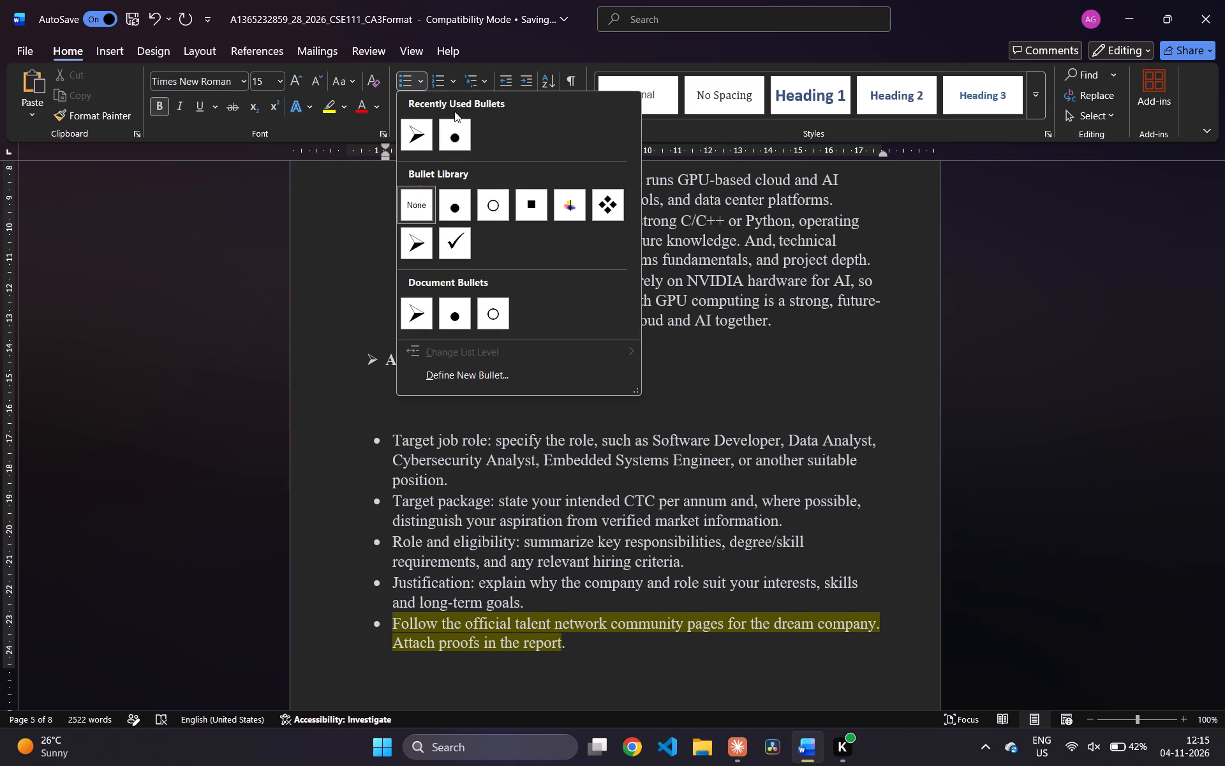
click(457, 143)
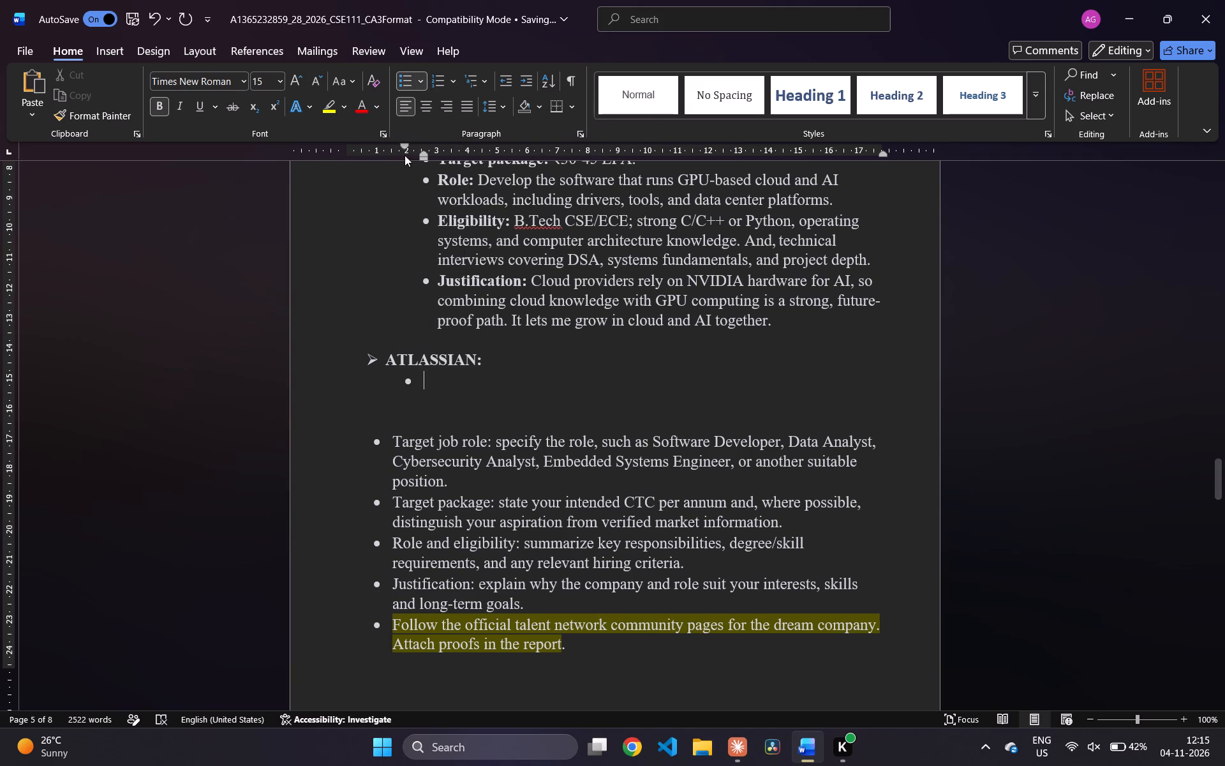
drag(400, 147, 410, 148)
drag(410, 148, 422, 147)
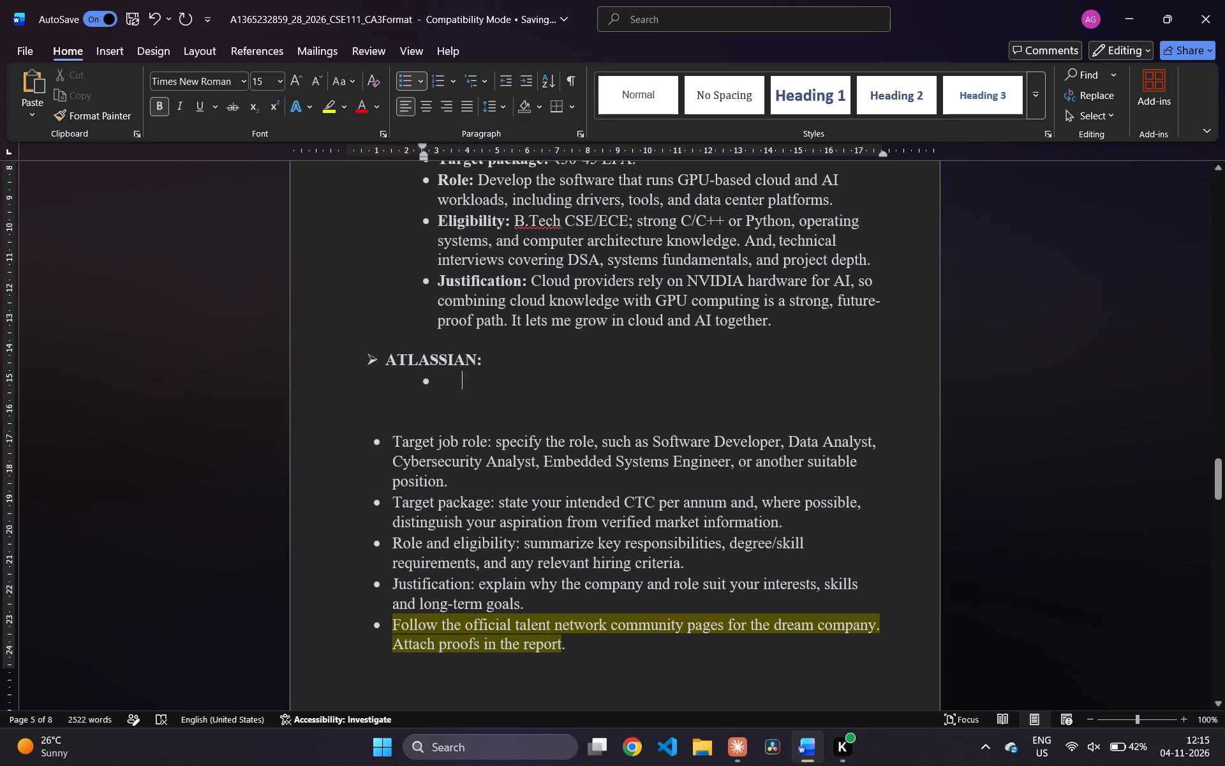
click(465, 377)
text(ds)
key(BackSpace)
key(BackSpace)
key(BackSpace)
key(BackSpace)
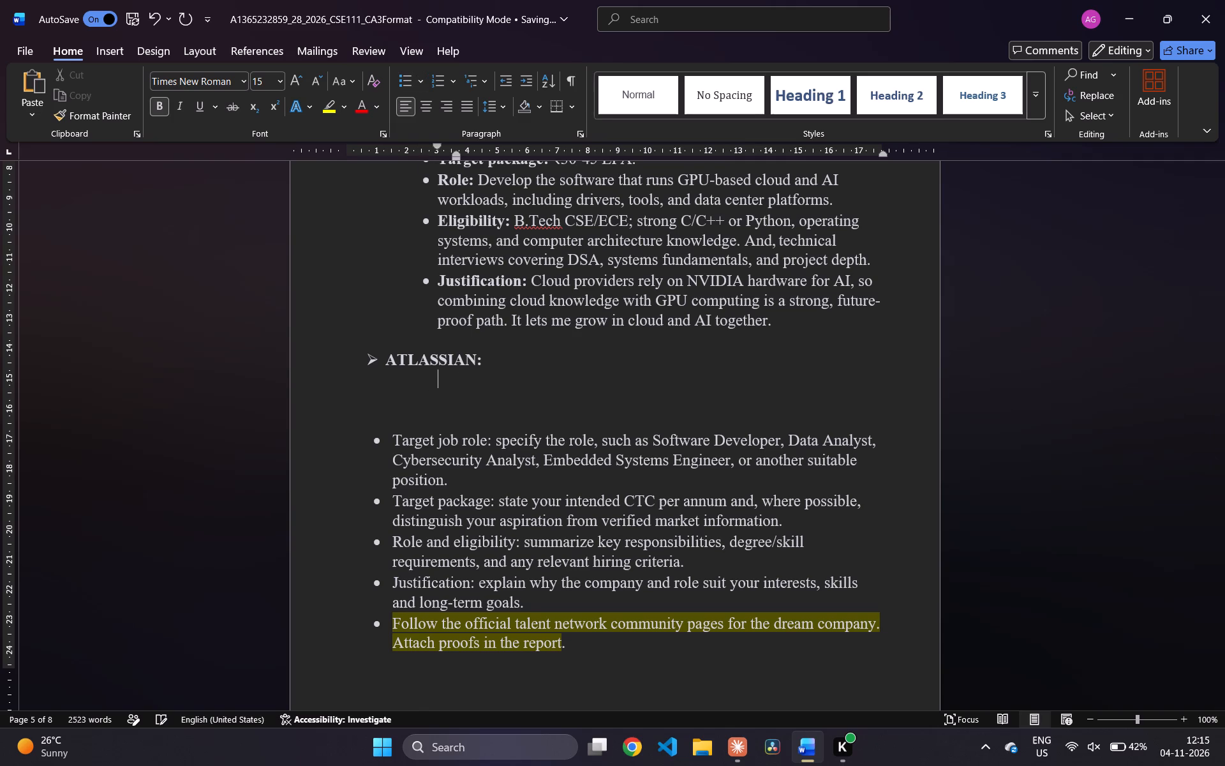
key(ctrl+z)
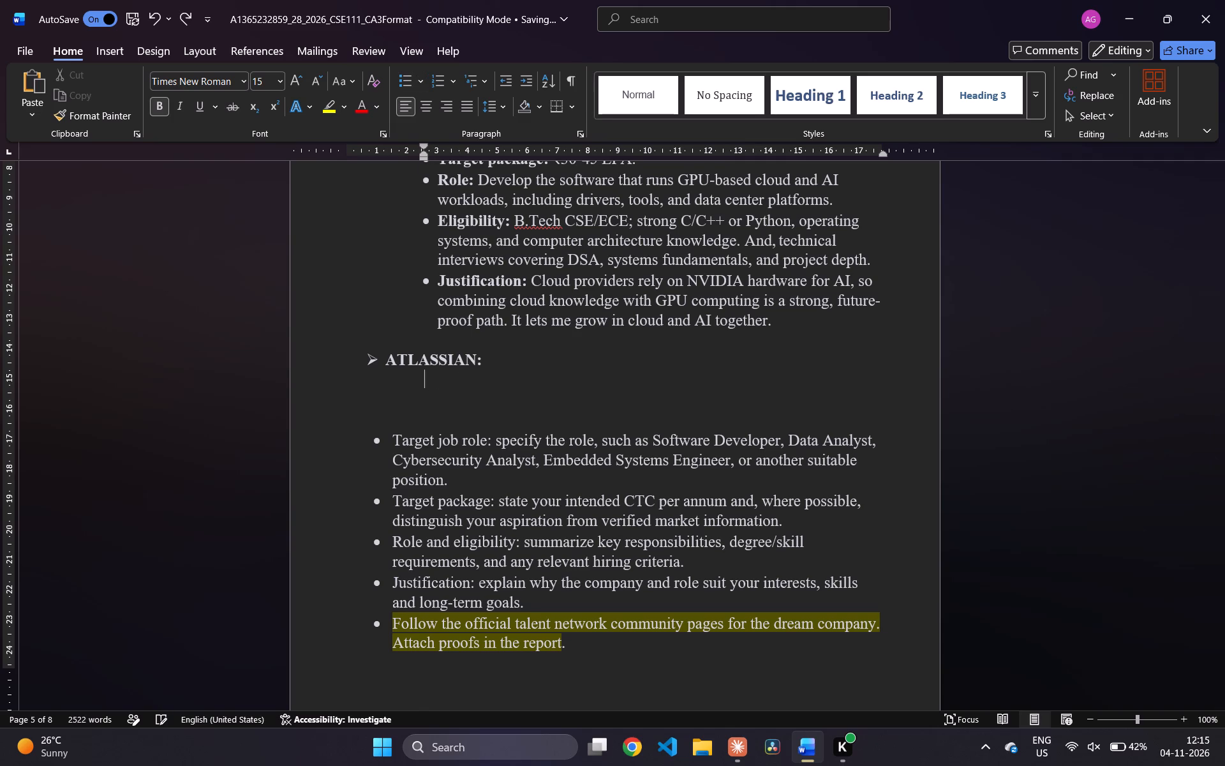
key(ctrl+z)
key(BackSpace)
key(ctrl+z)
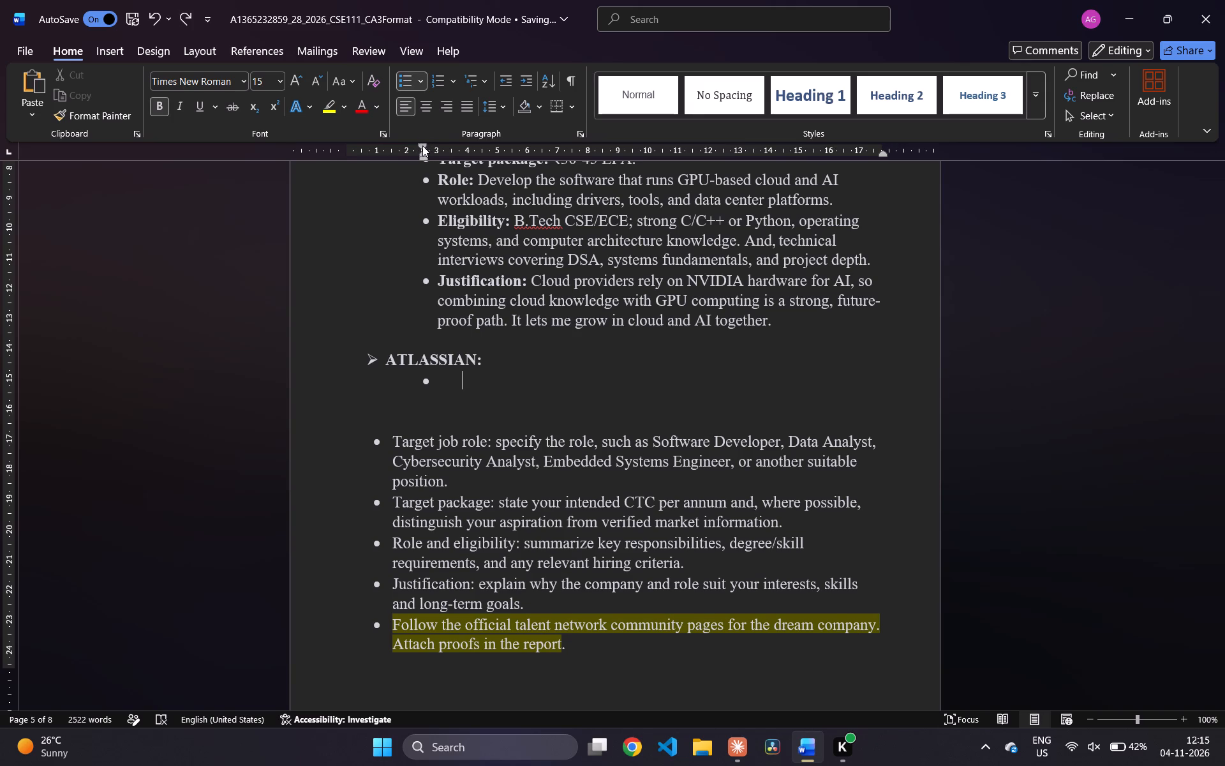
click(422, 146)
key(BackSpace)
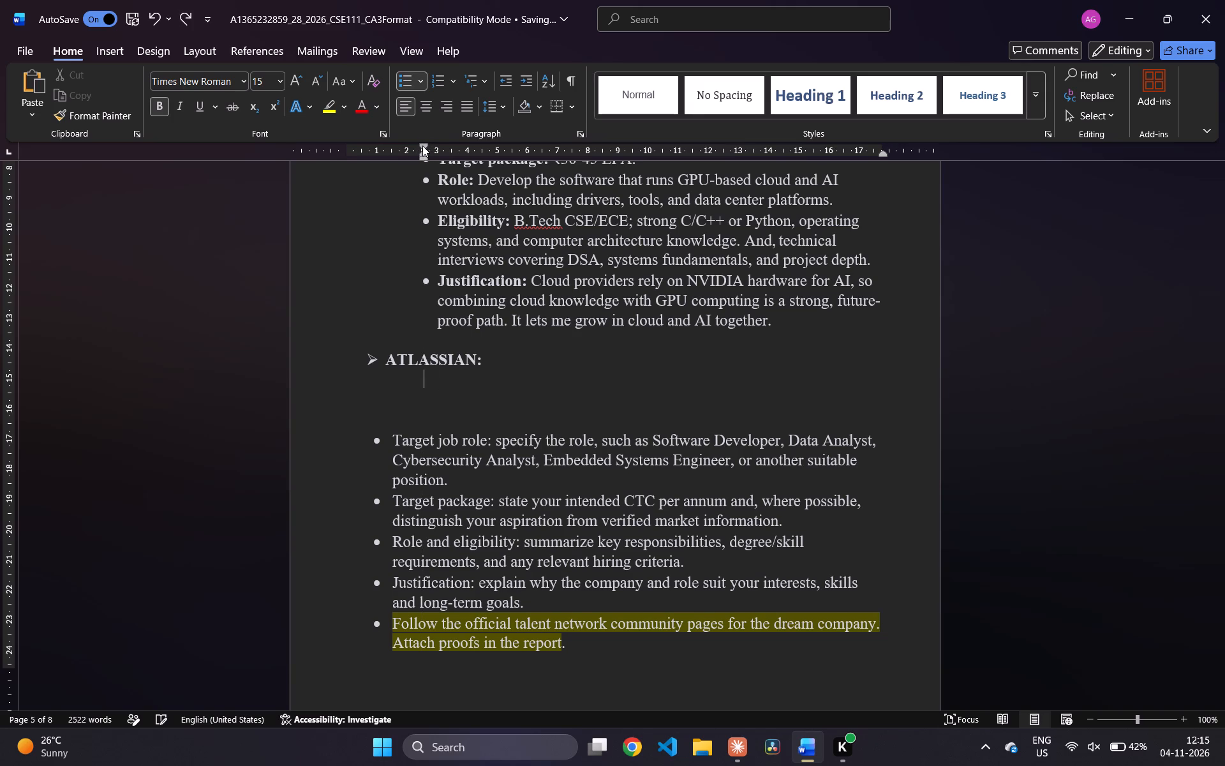
Apply a round bullet to the empty line below "ATLASSIAN:" and align its bullet and text indents with NVDIA's sub-bullets.
click(421, 80)
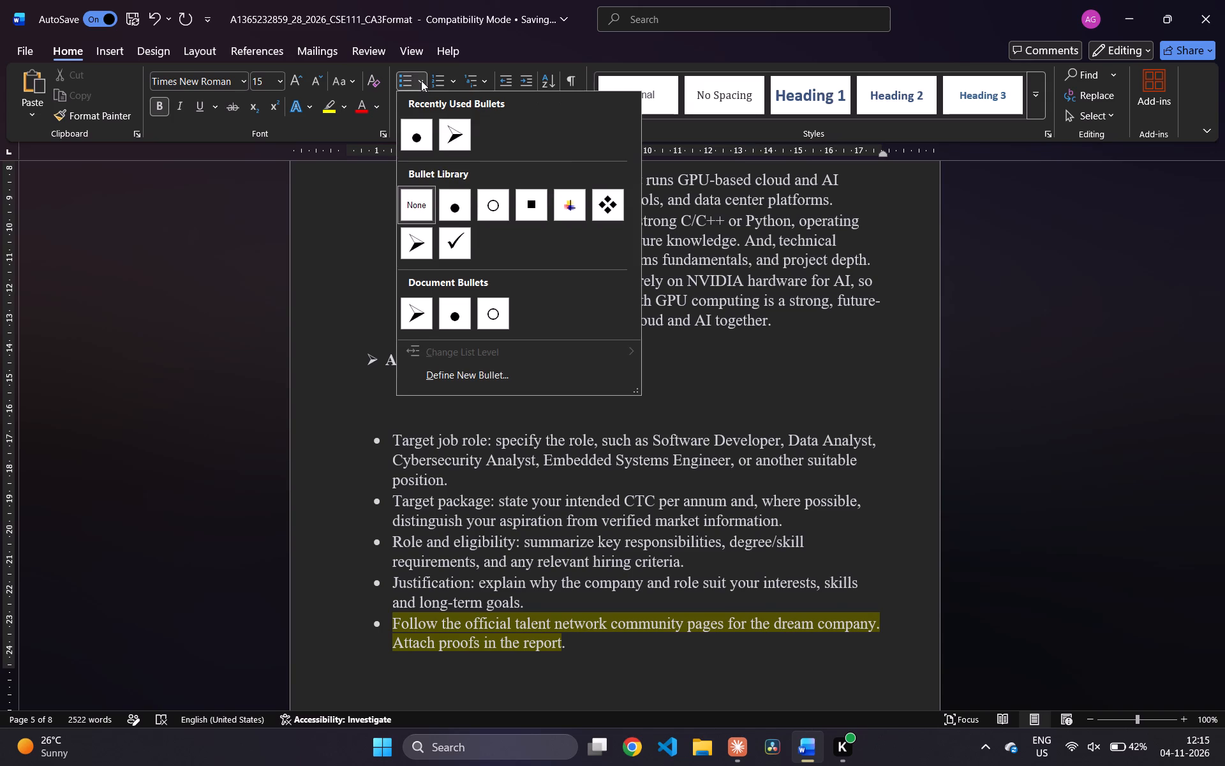
click(426, 130)
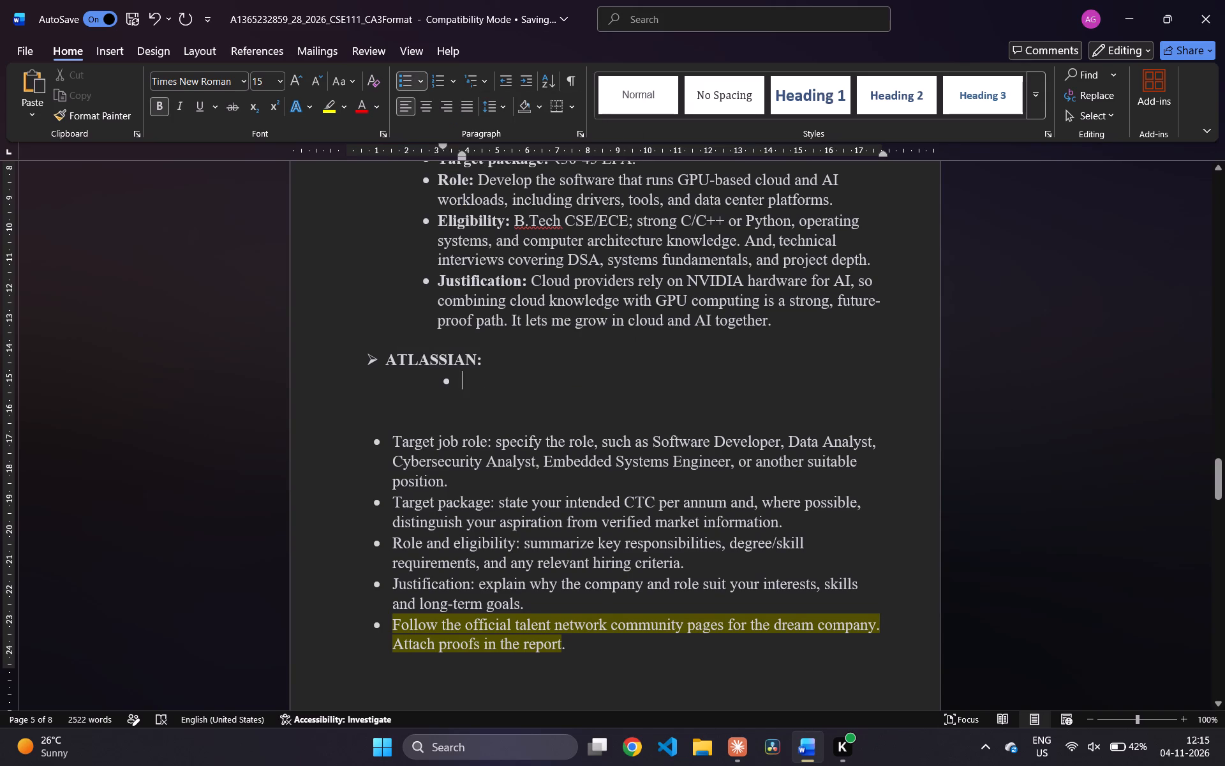
drag(462, 154, 454, 156)
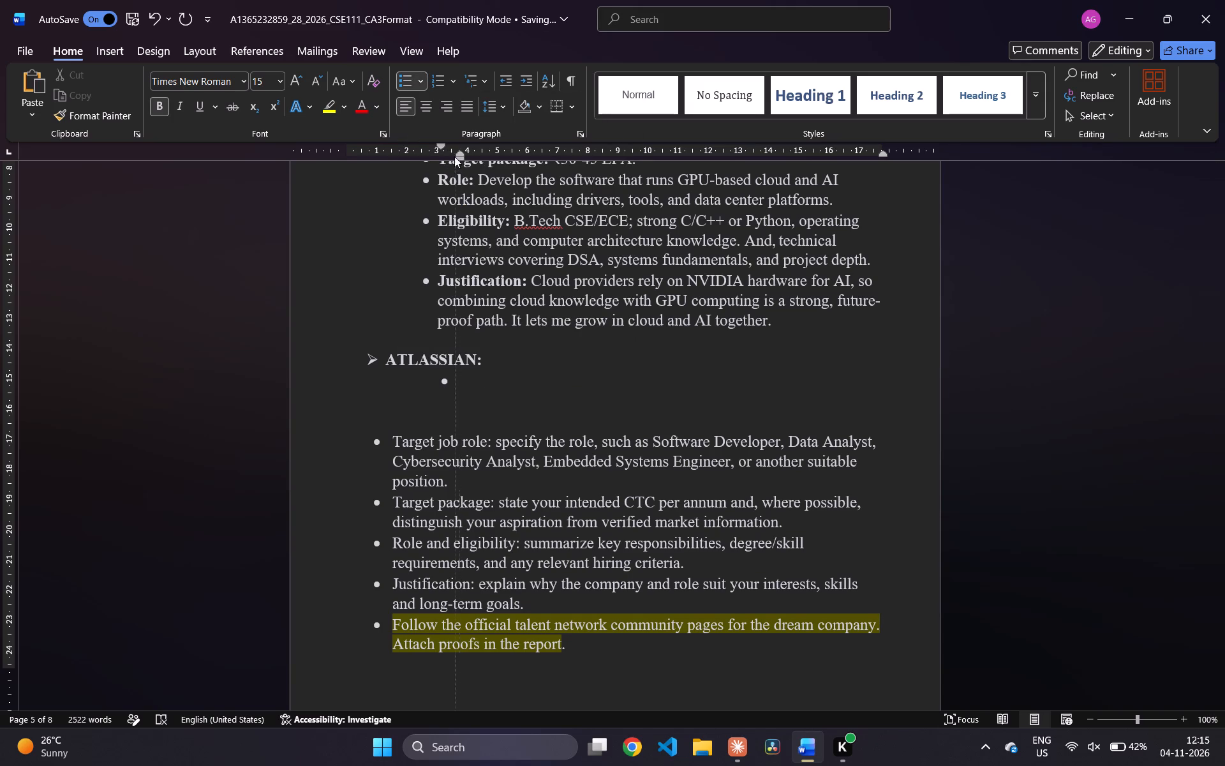
drag(454, 156, 439, 163)
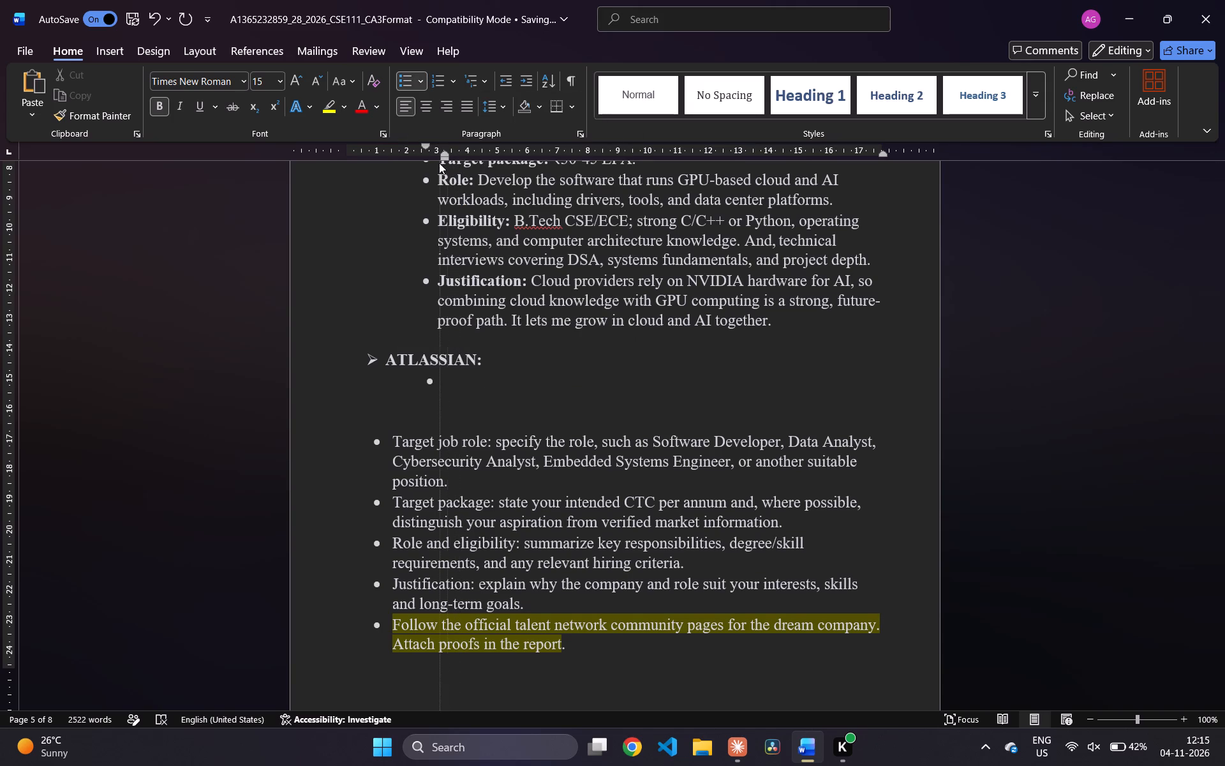
drag(439, 163, 436, 165)
drag(417, 144, 424, 144)
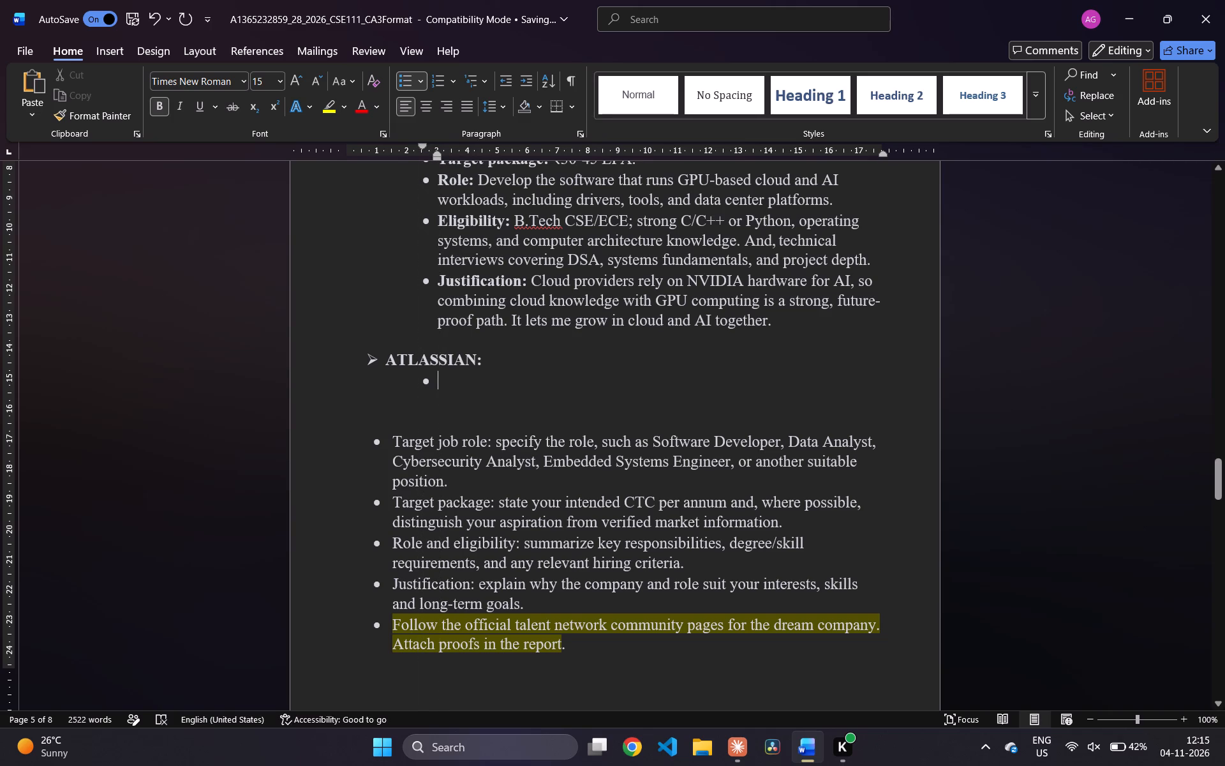
click(447, 391)
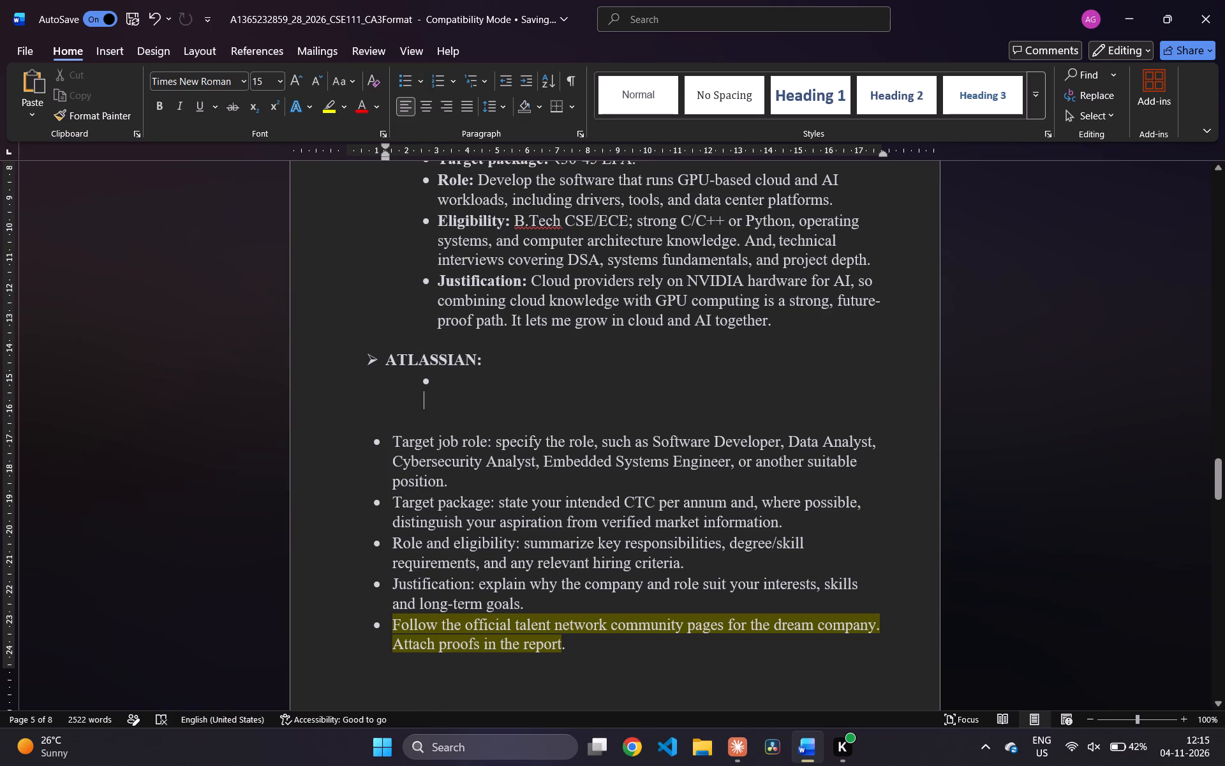
click(449, 379)
key(alt+Tab)
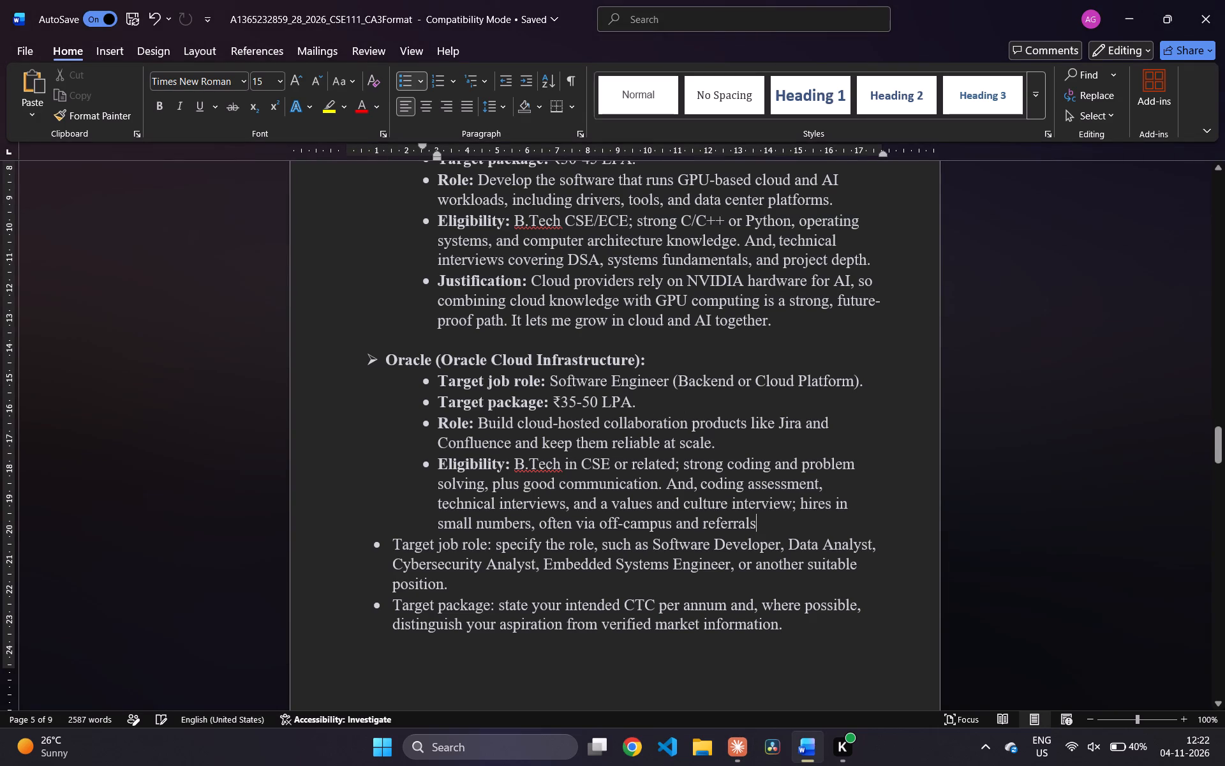
key(ctrl+z)
key(ctrl+z)
key(ctrl+z)
key(ctrl+z)
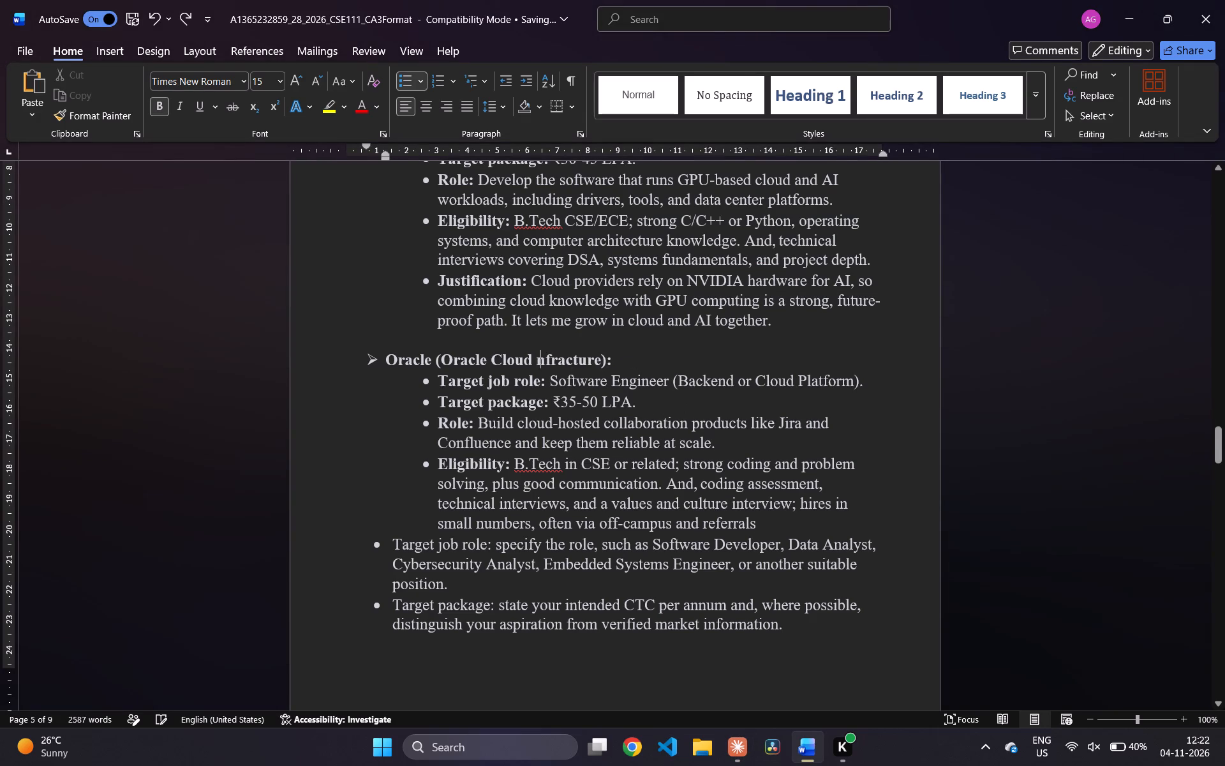
key(ctrl+z)
key(ctrl+z)
key(ctrl+z)
key(ctrl+z)
key(ctrl+z)
key(ctrl+z)
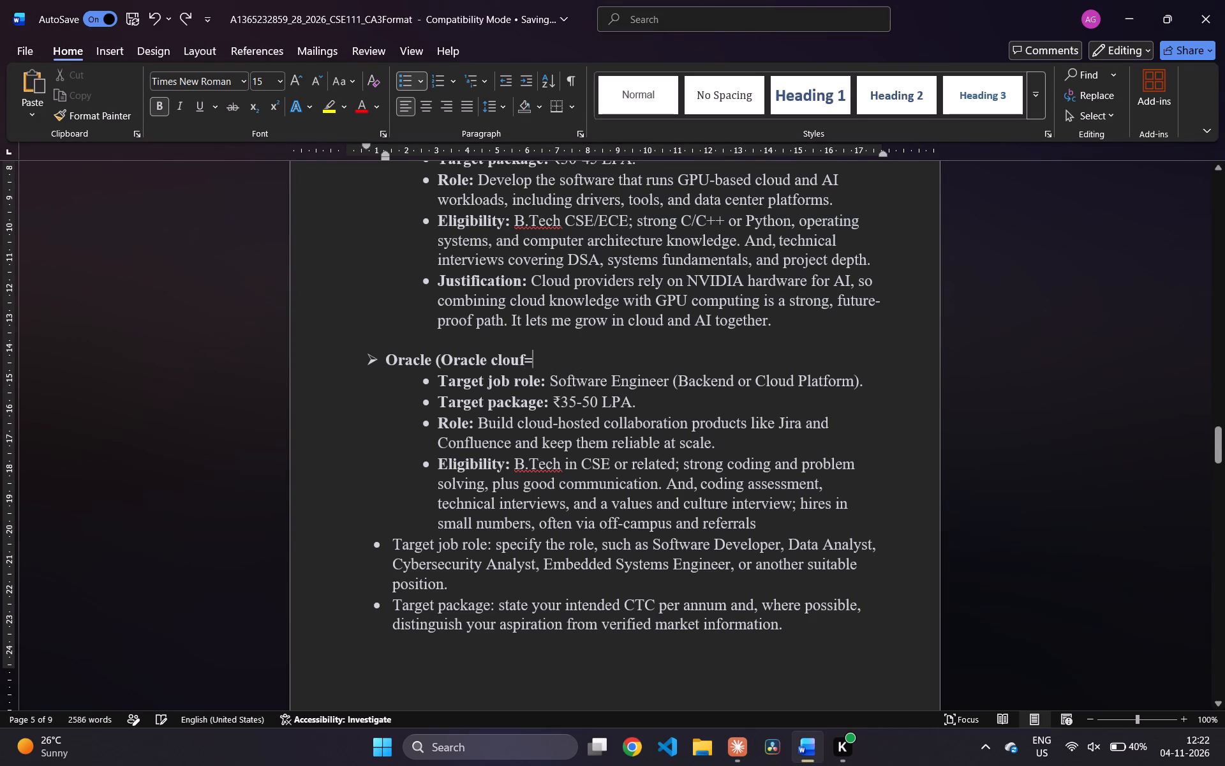
key(ctrl+z)
key(ctrl+z)
key(ctrl+z)
key(ctrl+z)
key(ctrl+z)
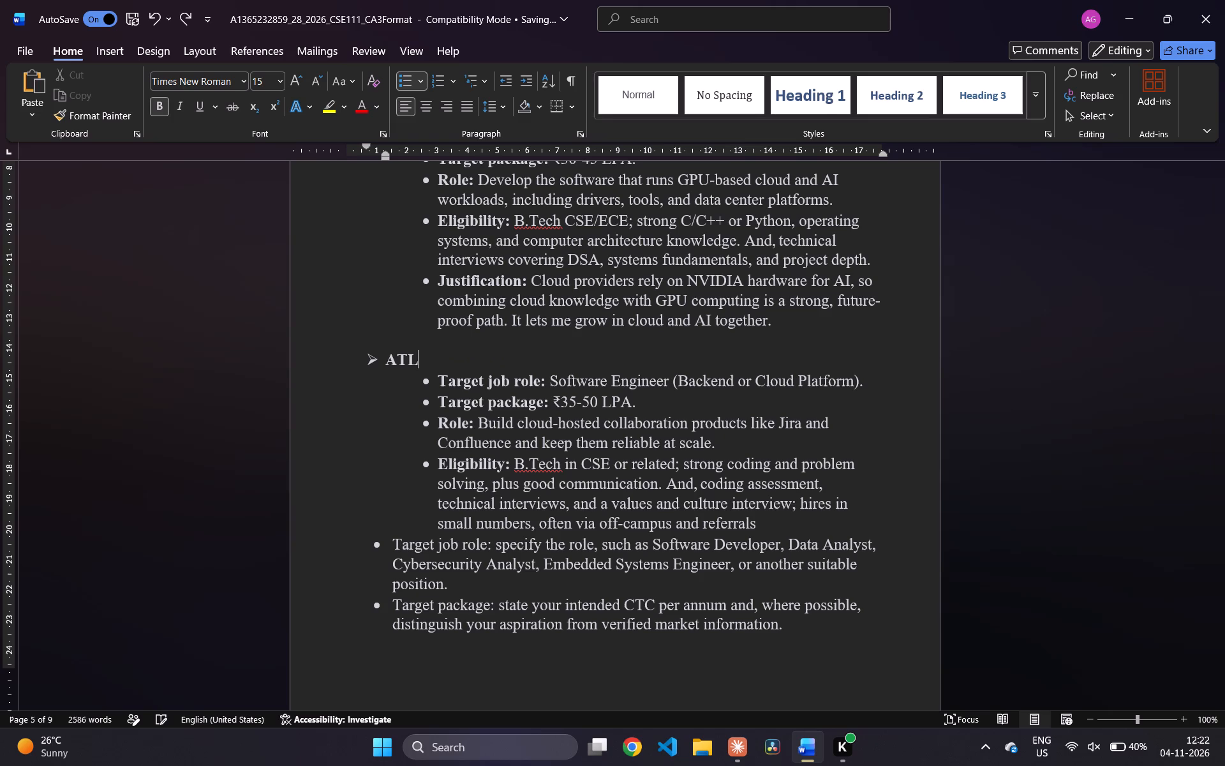
key(ctrl+z)
key(ctrl+z)
key(ctrl+z)
key(ctrl+z)
key(ctrl+z)
key(ctrl+z)
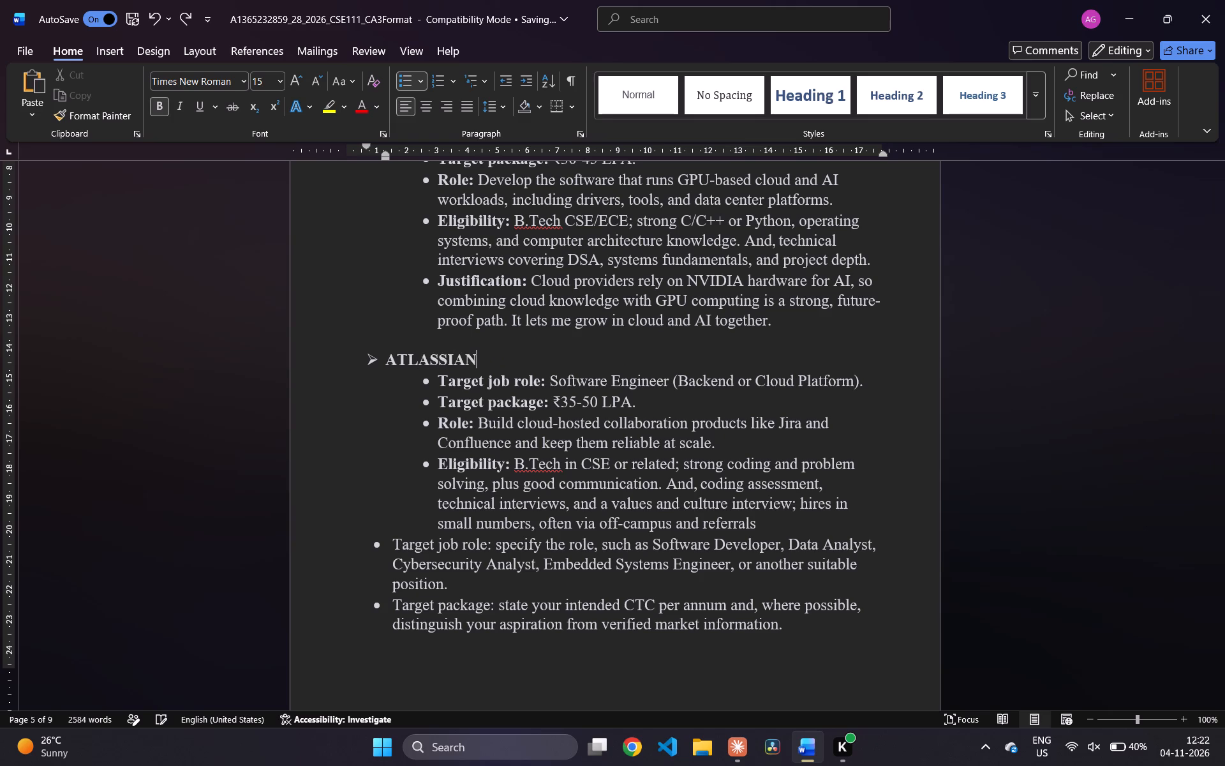
key(ctrl+z)
key(ctrl+z)
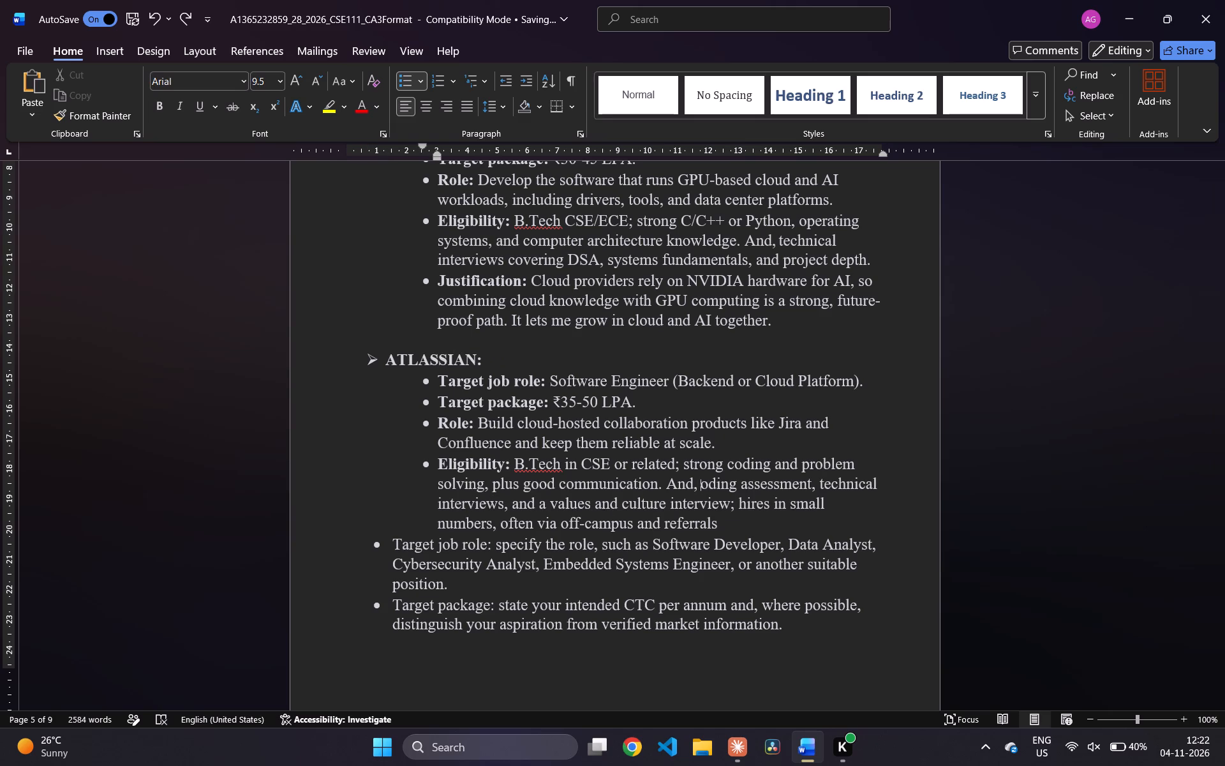
key(ctrl+shift+z)
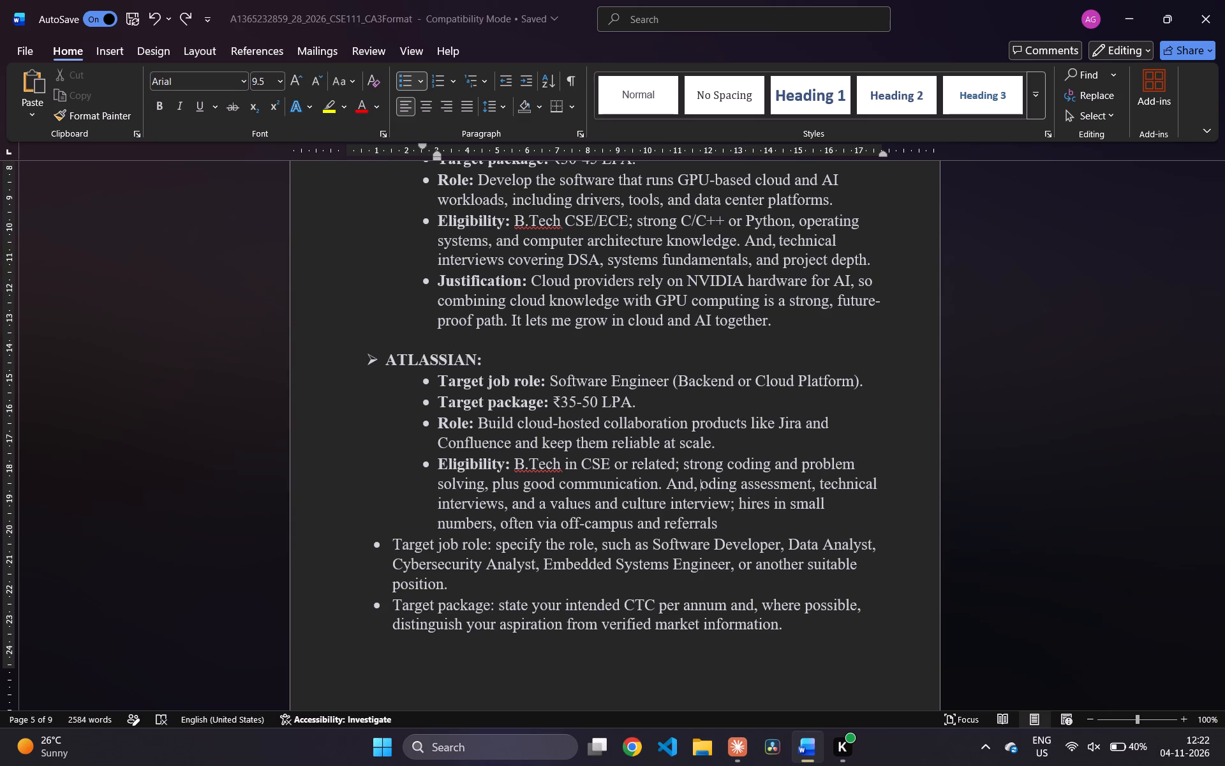
key(ctrl+shift+z)
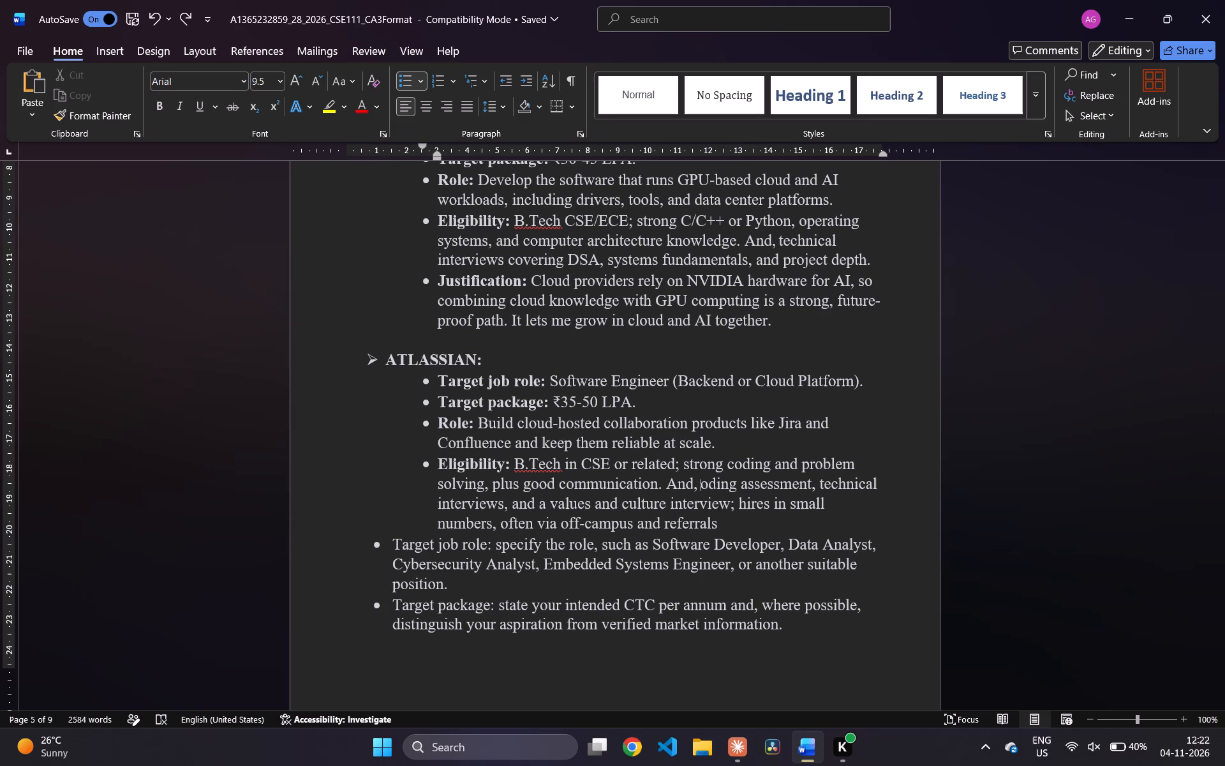
Restore the missing "c" of "coding assessment" in the Atlassian Eligibility bullet, using Times New Roman at size 15.
key(c)
key(BackSpace)
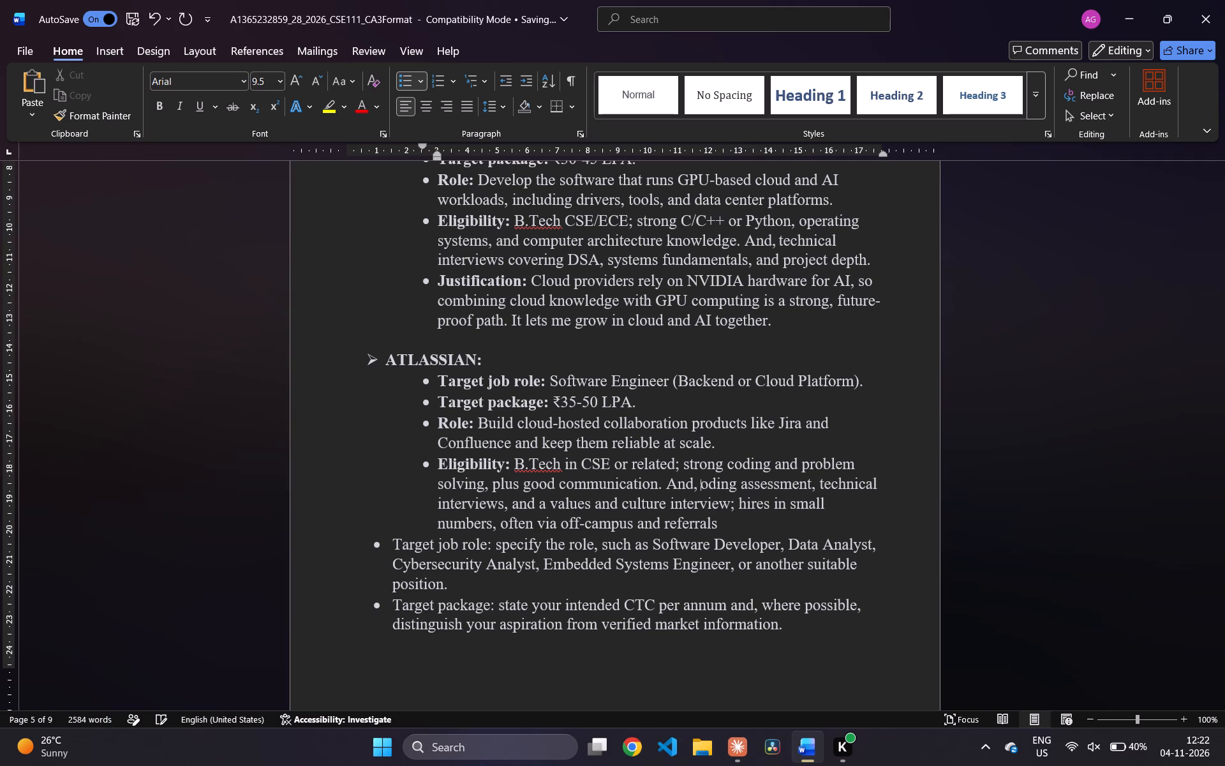
click(223, 83)
key(t)
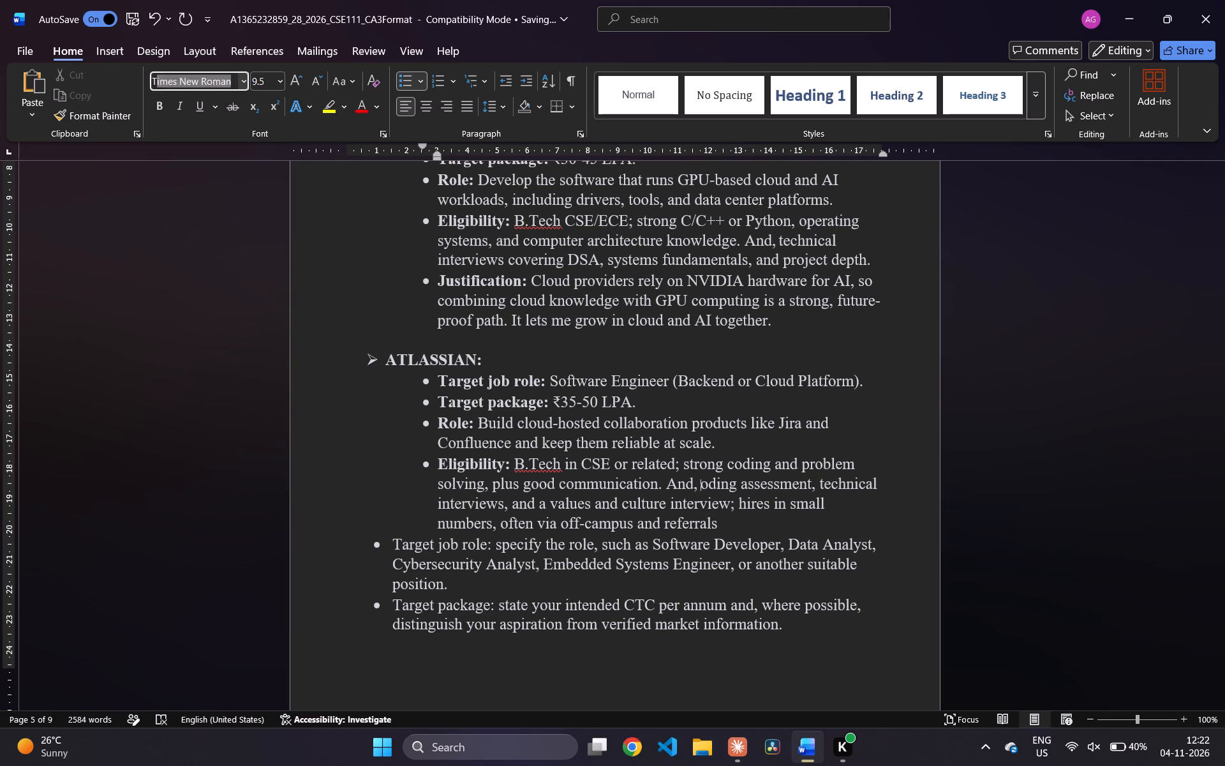
key(Return)
double_click(265, 75)
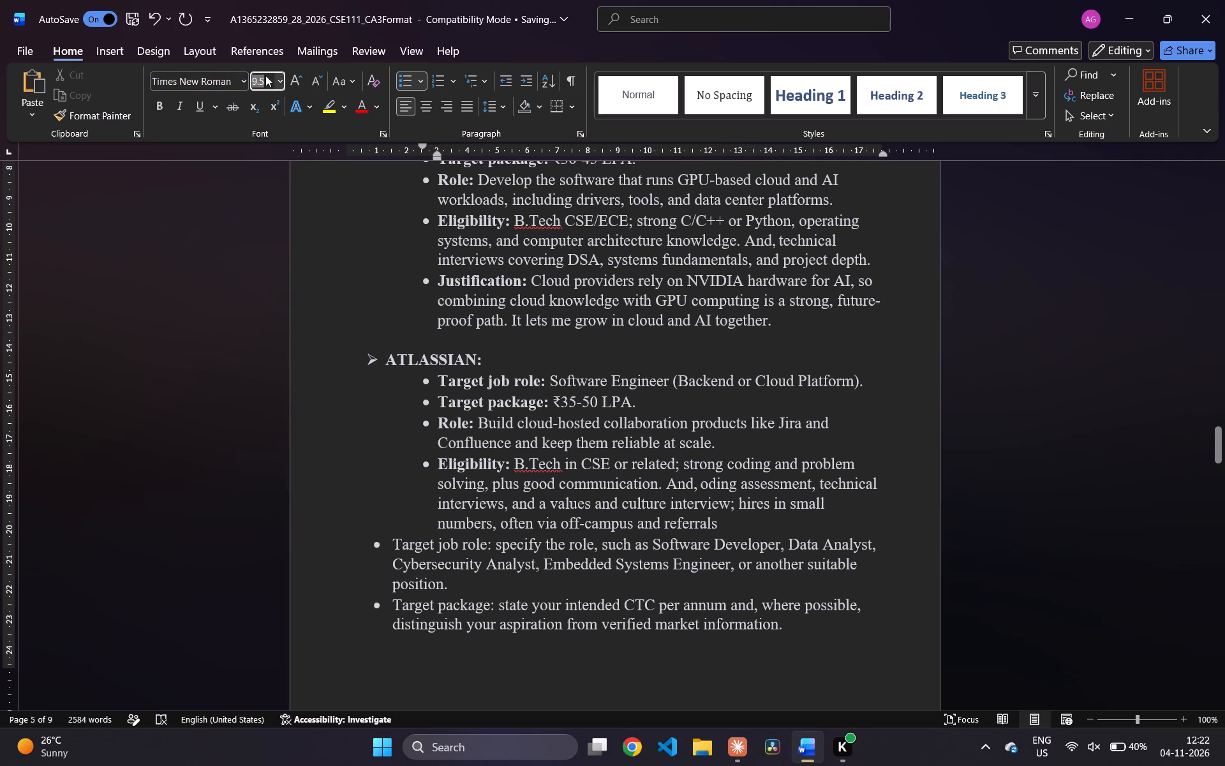
double_click(265, 75)
key(BackSpace)
key(BackSpace)
key(BackSpace)
key(BackSpace)
key(BackSpace)
key(BackSpace)
key(BackSpace)
text(15)
key(Return)
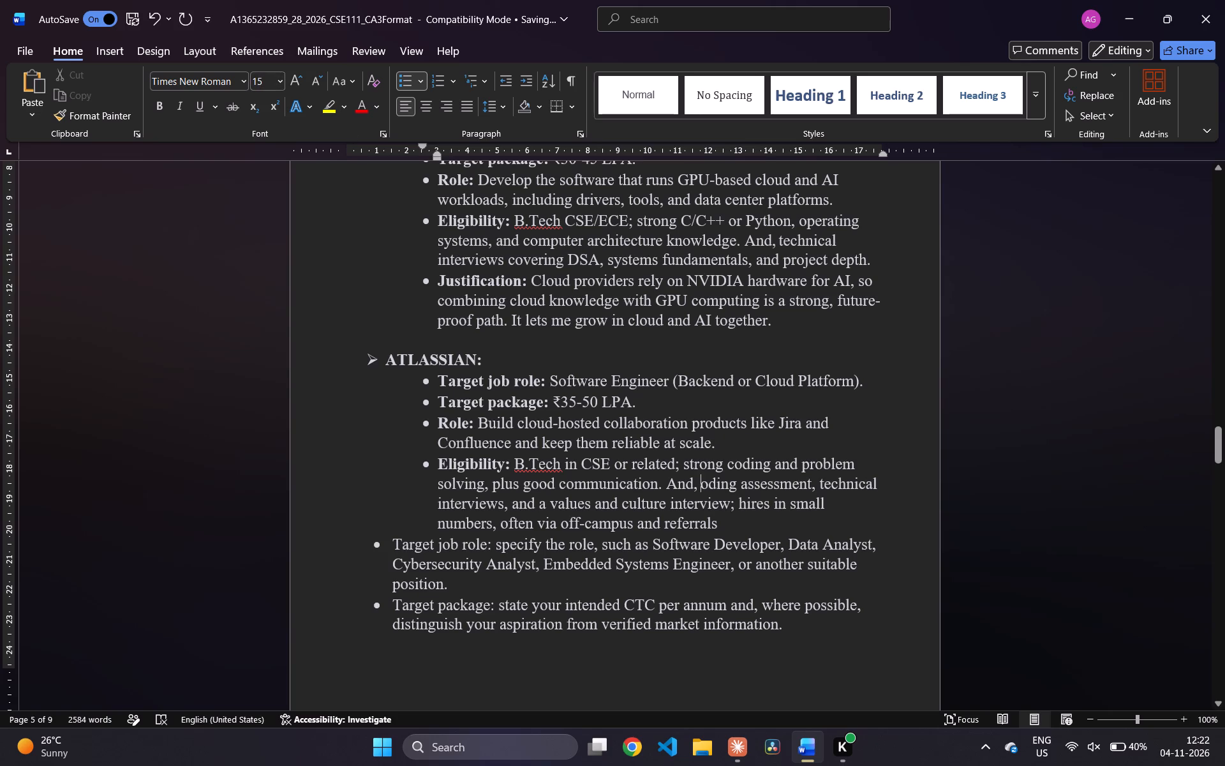
key(c)
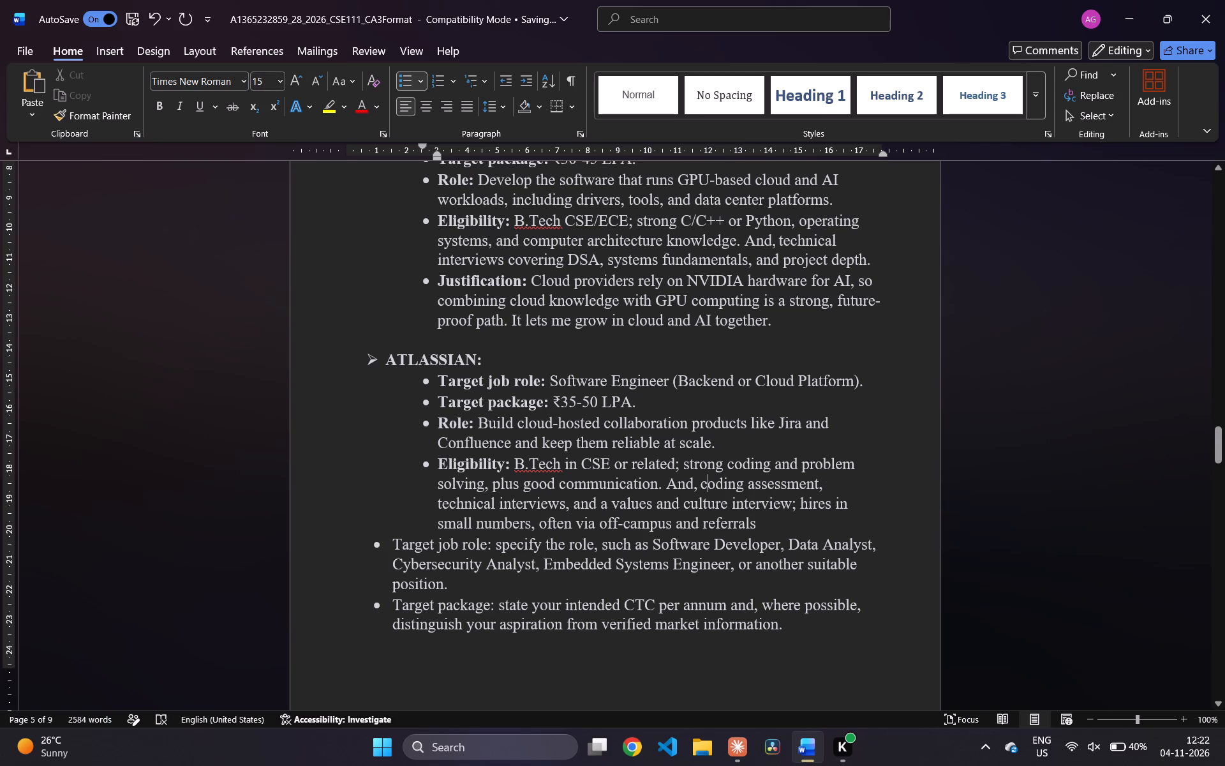
key(BackSpace)
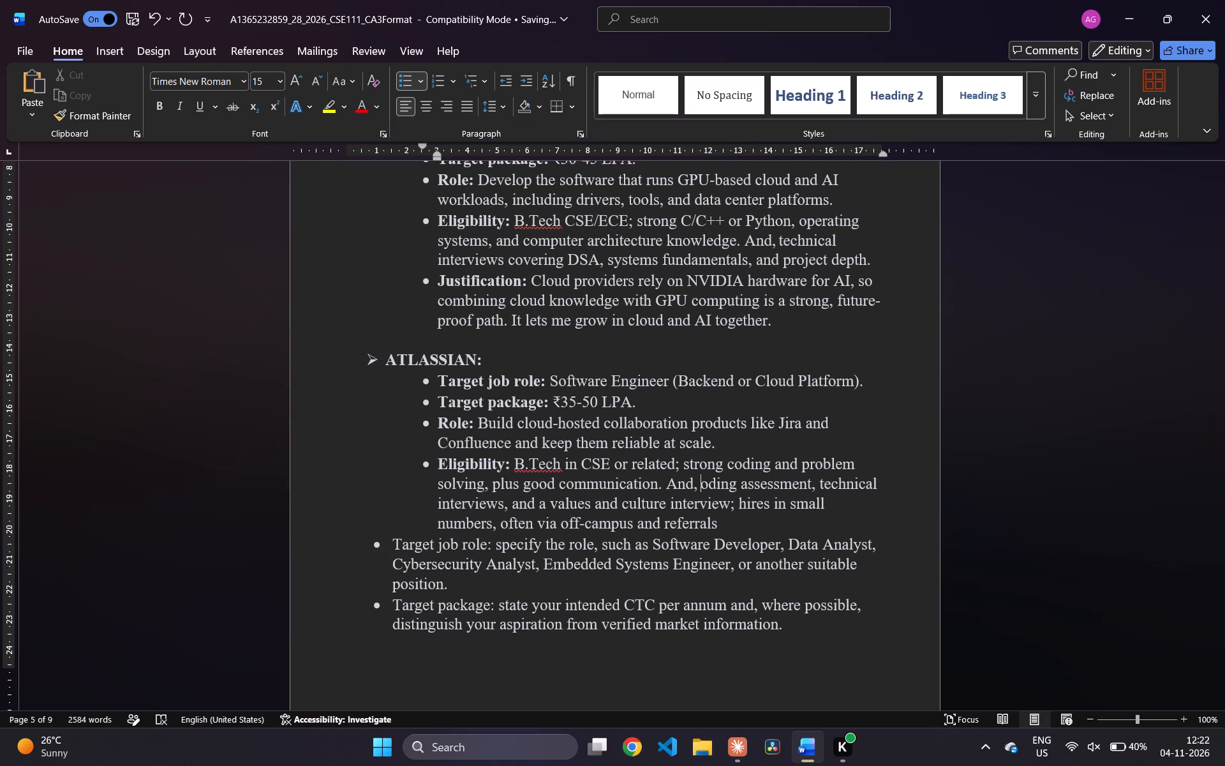
key(c)
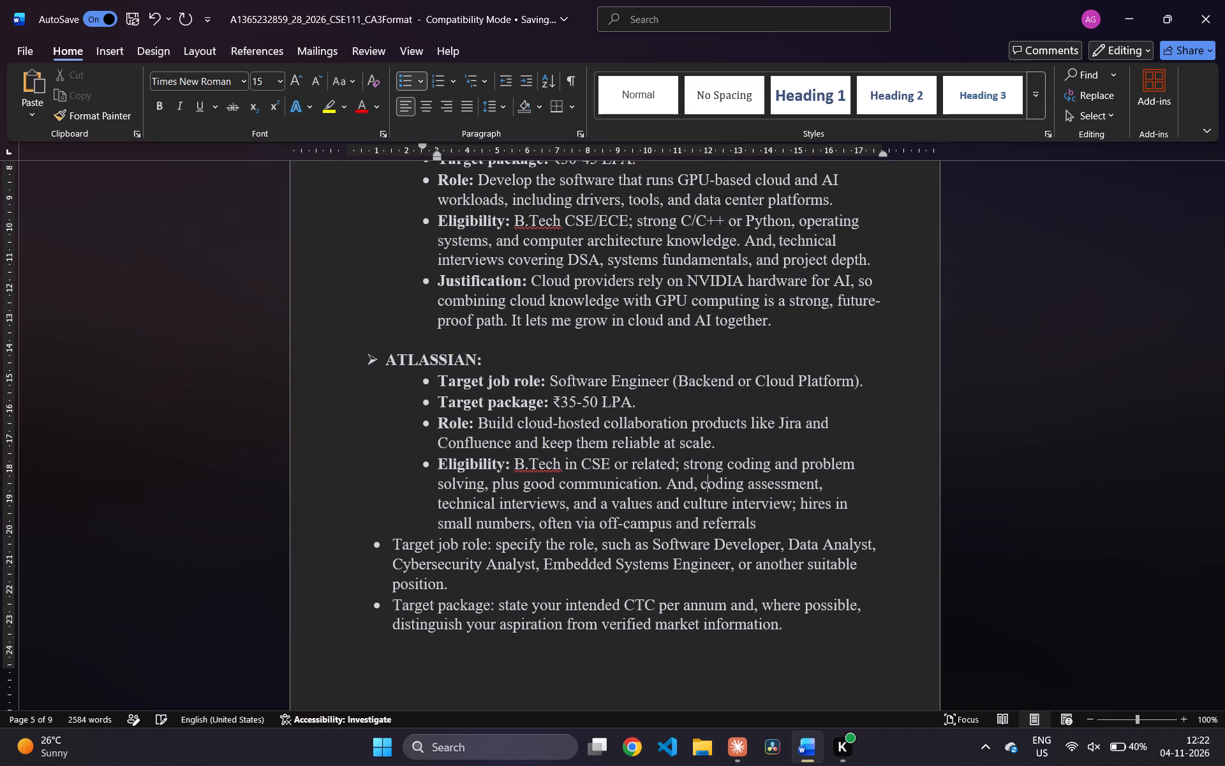
Delete "; hires in small numbers, often via off-campus and referrals" from Atlassian's Eligibility bullet and end the sentence with a period.
click(812, 523)
key(BackSpace)
key(BackSpace)
key(BackSpace)
key(BackSpace)
key(BackSpace)
key(BackSpace)
key(BackSpace)
key(BackSpace)
key(BackSpace)
key(BackSpace)
key(BackSpace)
key(BackSpace)
key(BackSpace)
key(BackSpace)
key(BackSpace)
key(BackSpace)
key(BackSpace)
key(BackSpace)
key(BackSpace)
key(BackSpace)
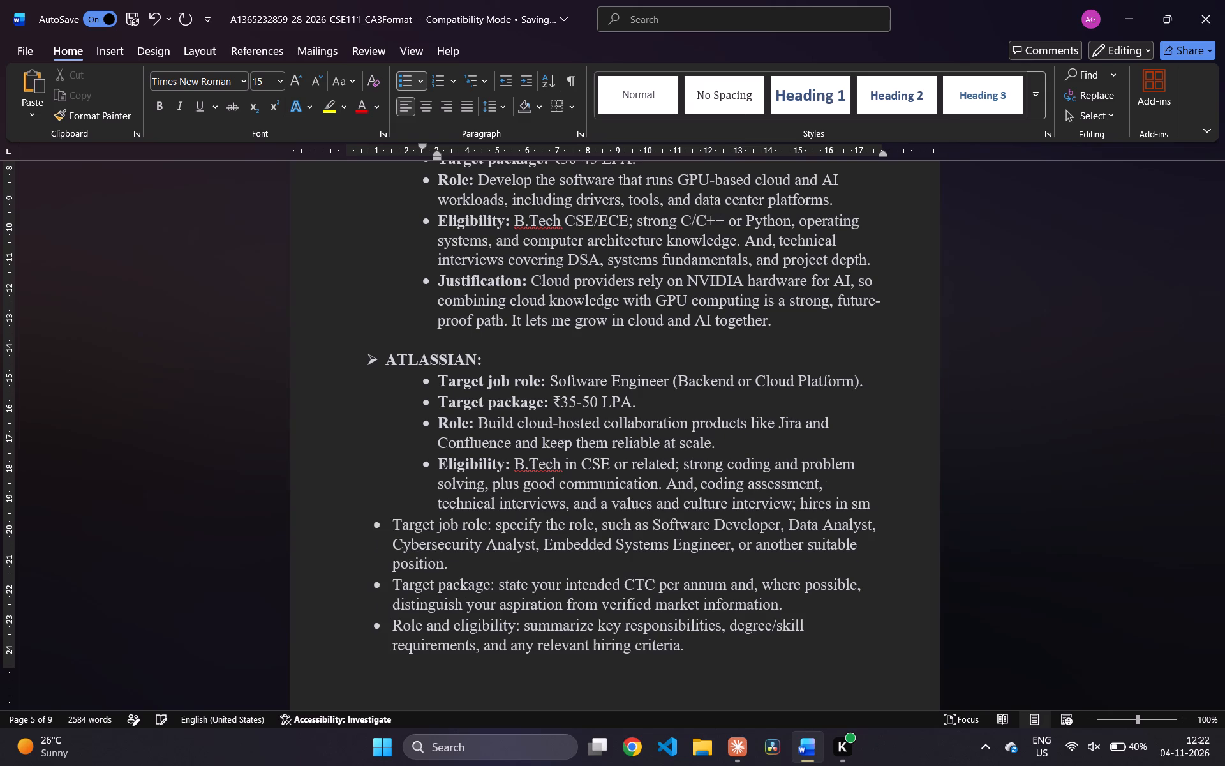
key(BackSpace)
key(BackSpace)
key(BackSpace)
key(BackSpace)
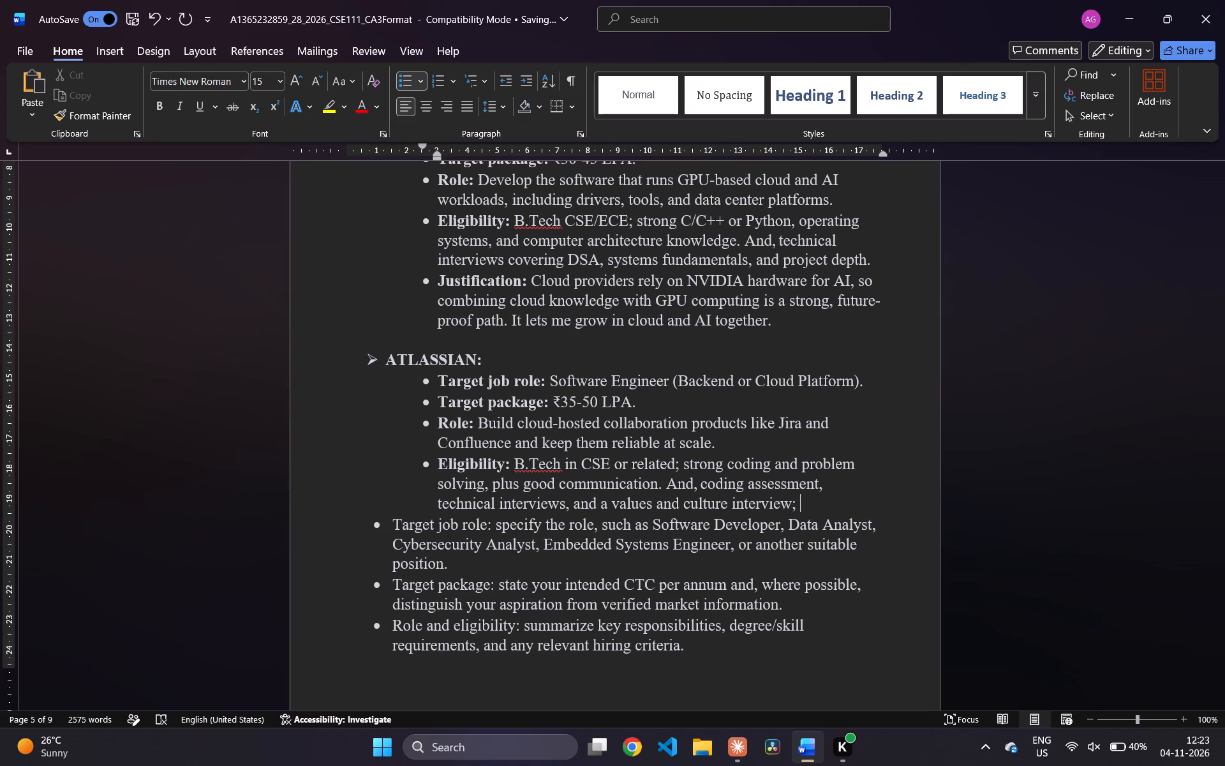
key(BackSpace)
key(BackSpace)
key(period)
Select the template instructions below the Atlassian entry, from "your aspiration" through the end of the "Role and eligibility" bullet.
scroll(430, 559, down, 1)
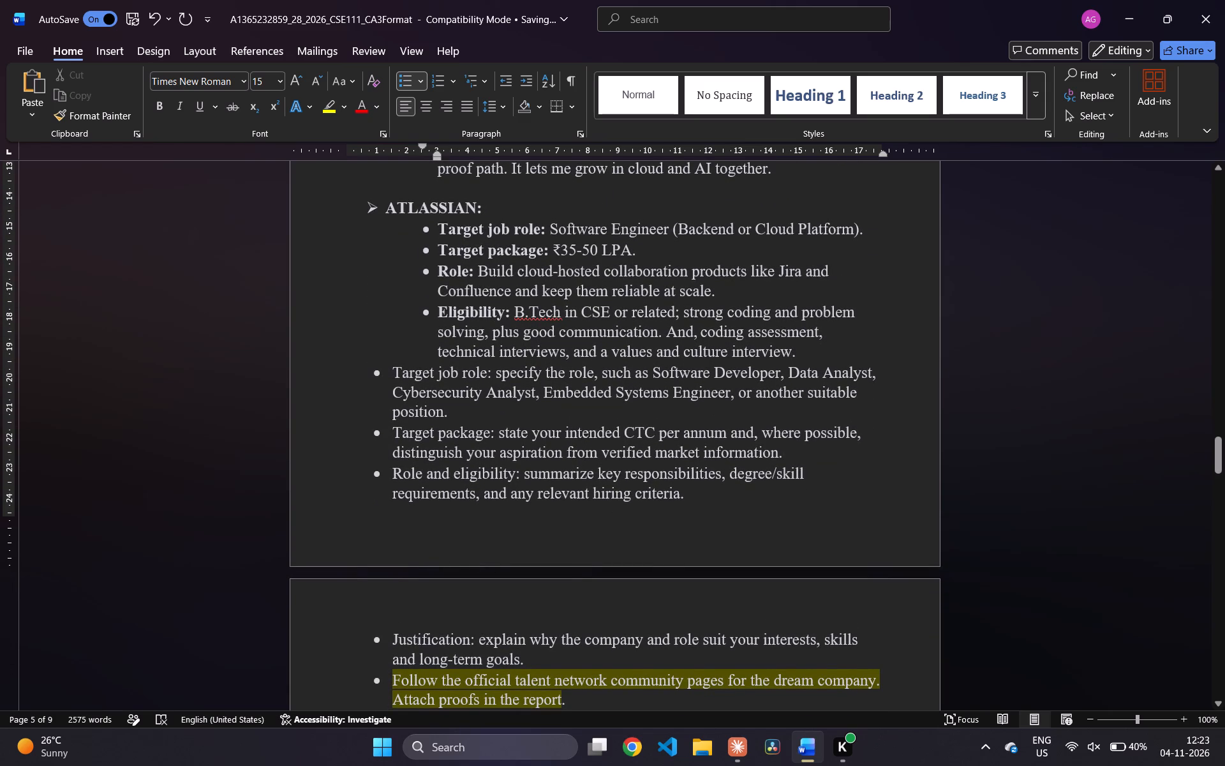
drag(692, 495, 484, 453)
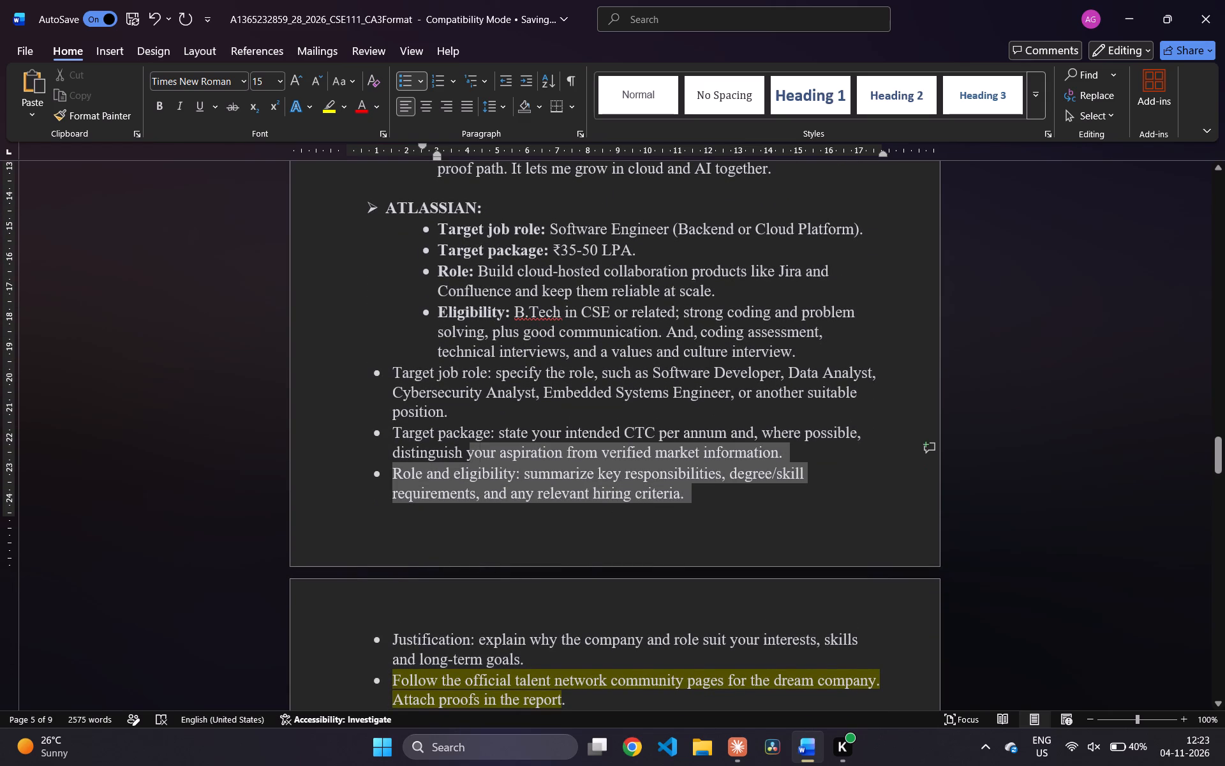
Delete the template bullets "Target job role", "Target package" and "Role and eligibility" below the Atlassian entry.
drag(484, 453, 360, 380)
key(BackSpace)
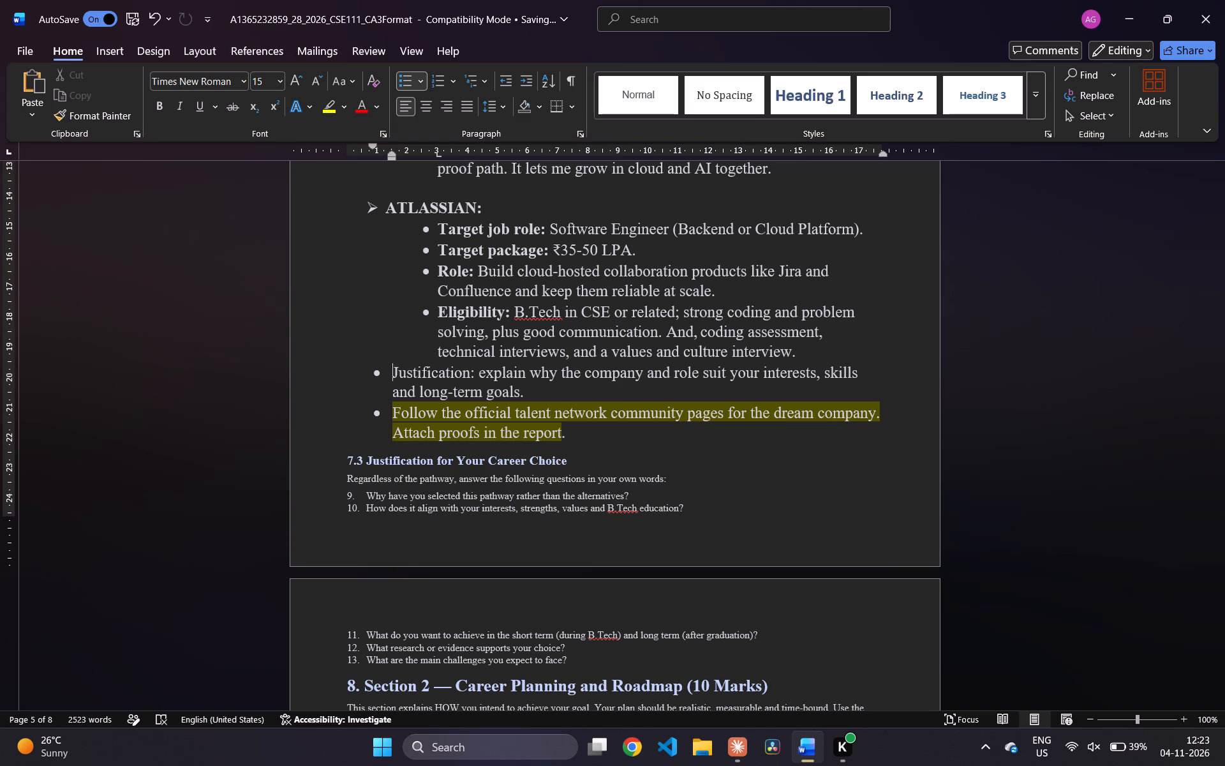
Switch to Chrome with the first listed profile and open instagram.com.
click(634, 738)
click(431, 407)
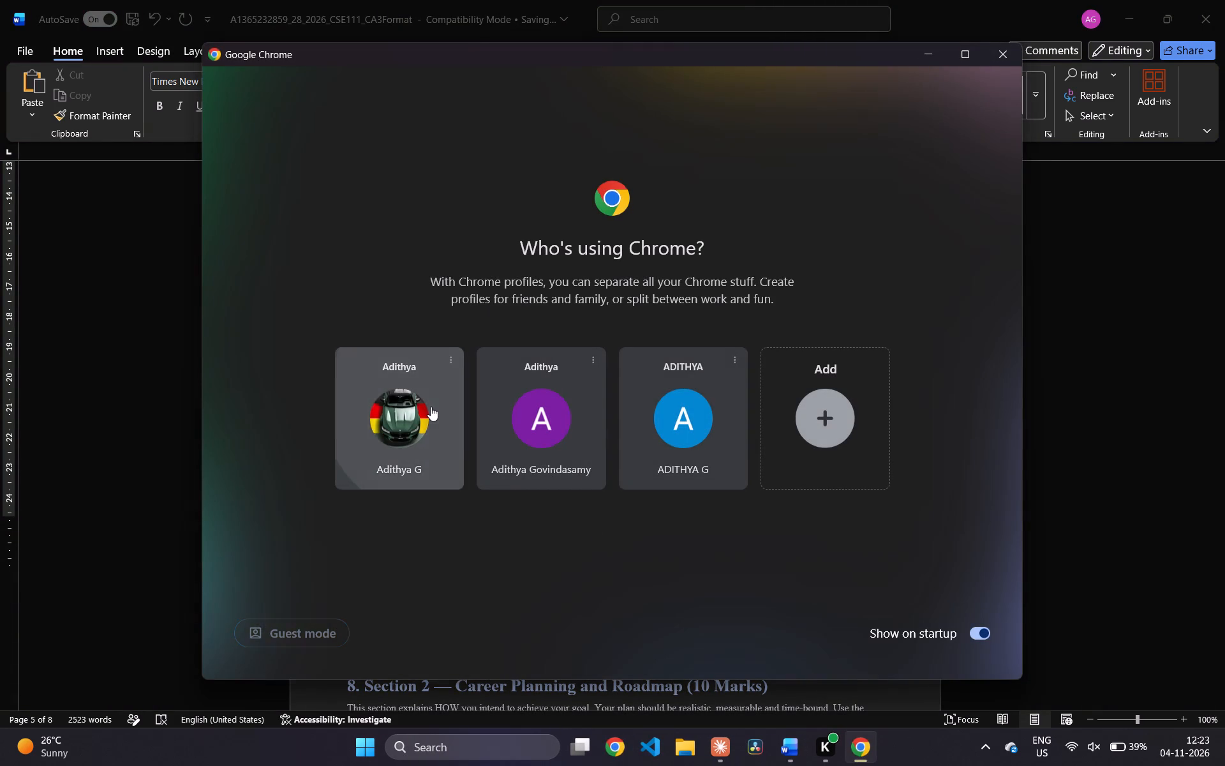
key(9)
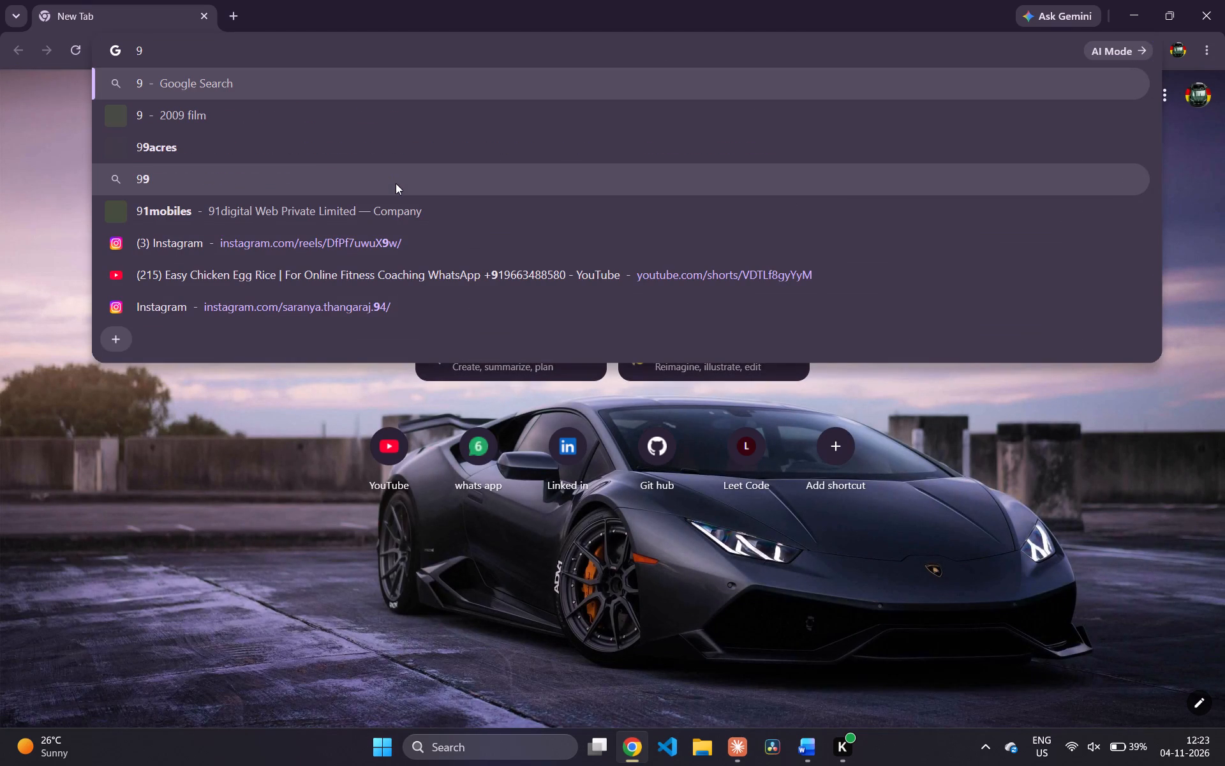
key(BackSpace)
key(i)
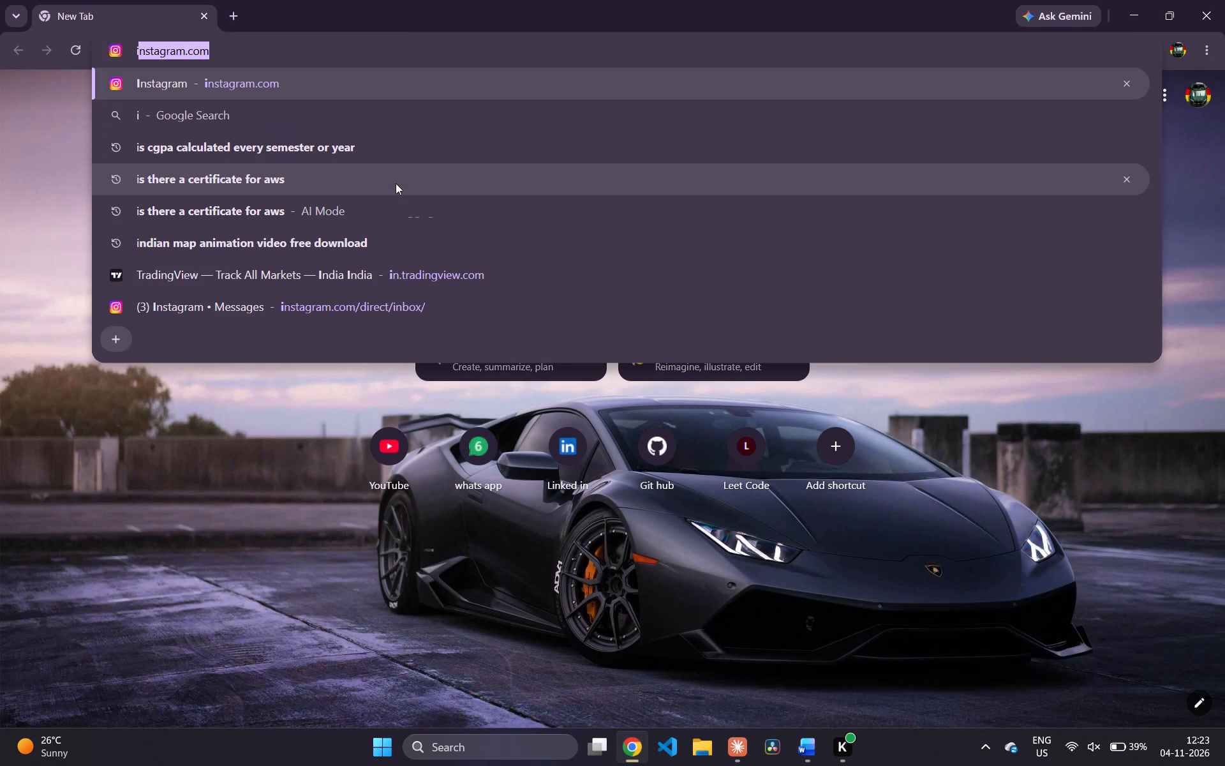
key(Return)
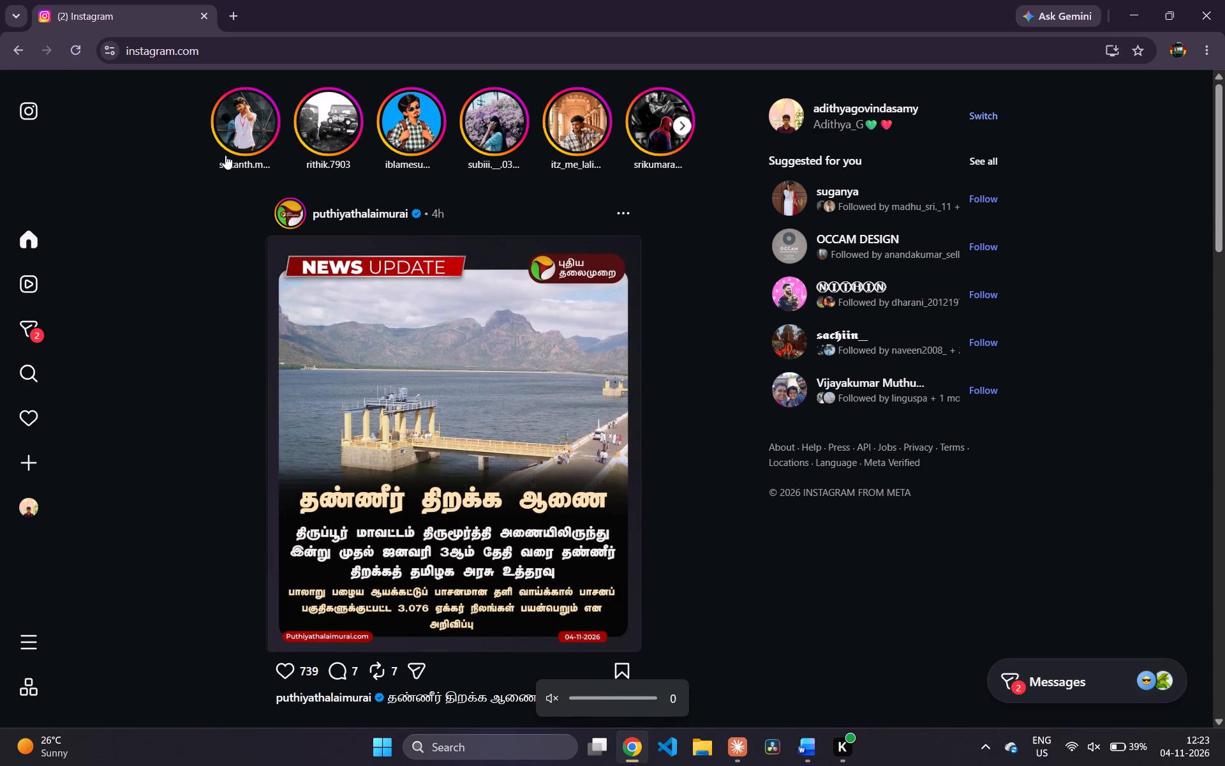
View the stories of the first few followed accounts on Instagram, then close the story viewer.
click(225, 155)
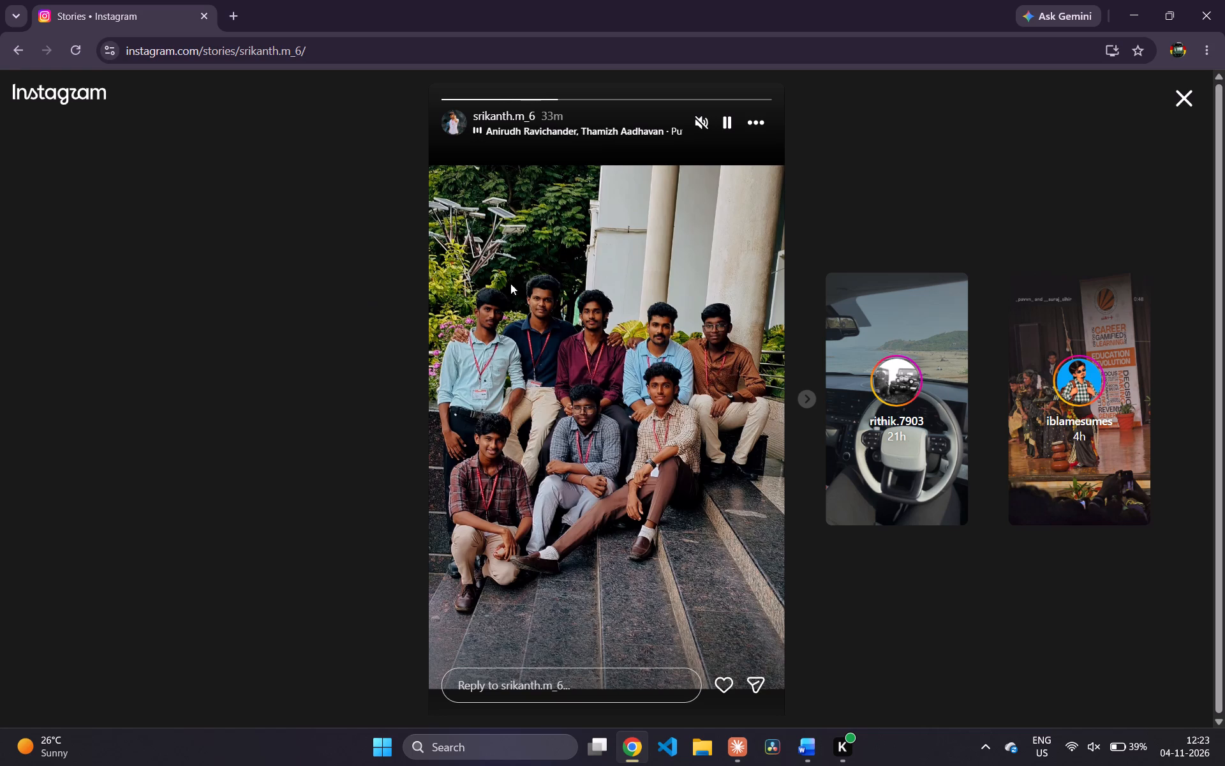
click(805, 343)
click(861, 359)
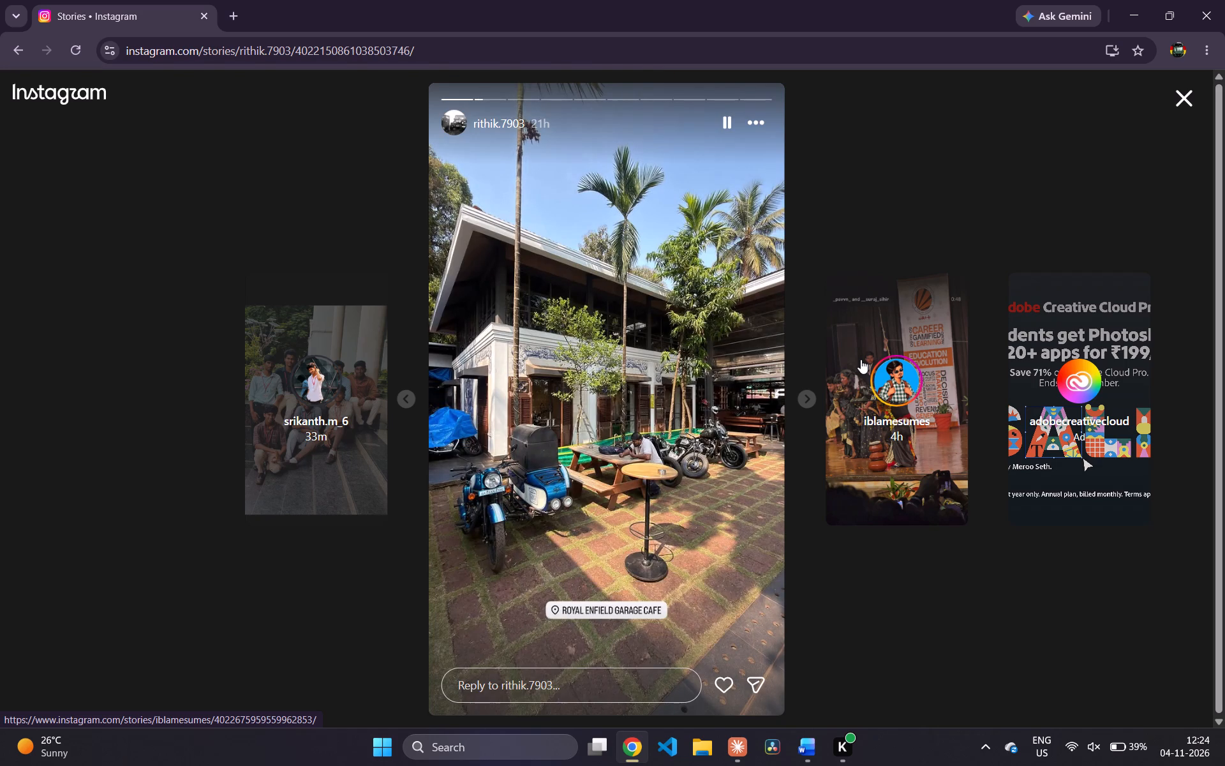
click(810, 393)
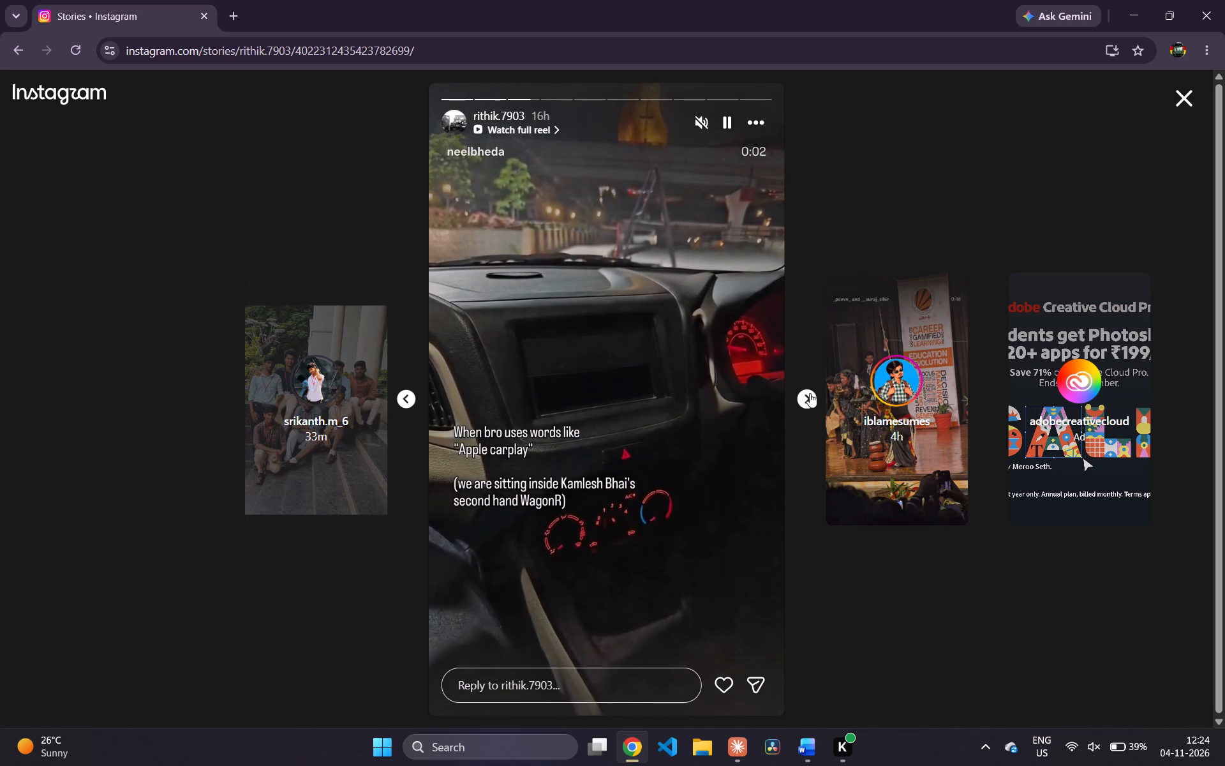
click(810, 393)
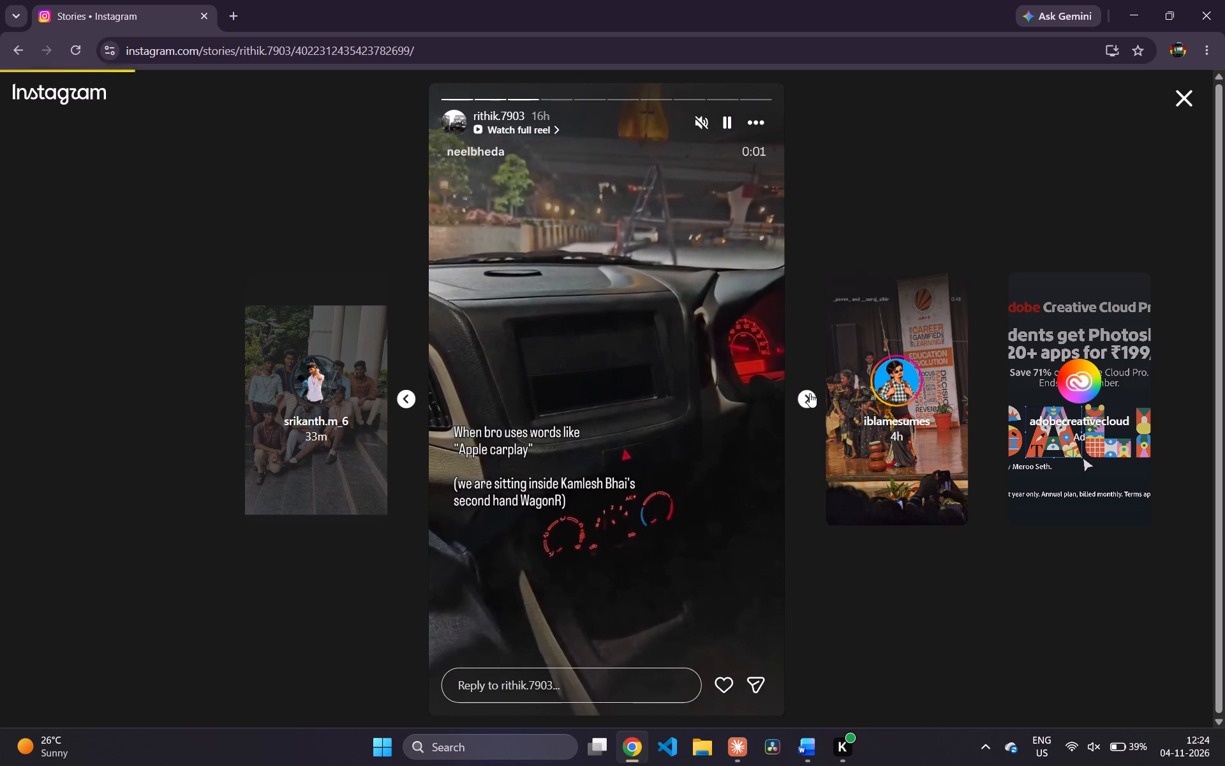
click(810, 393)
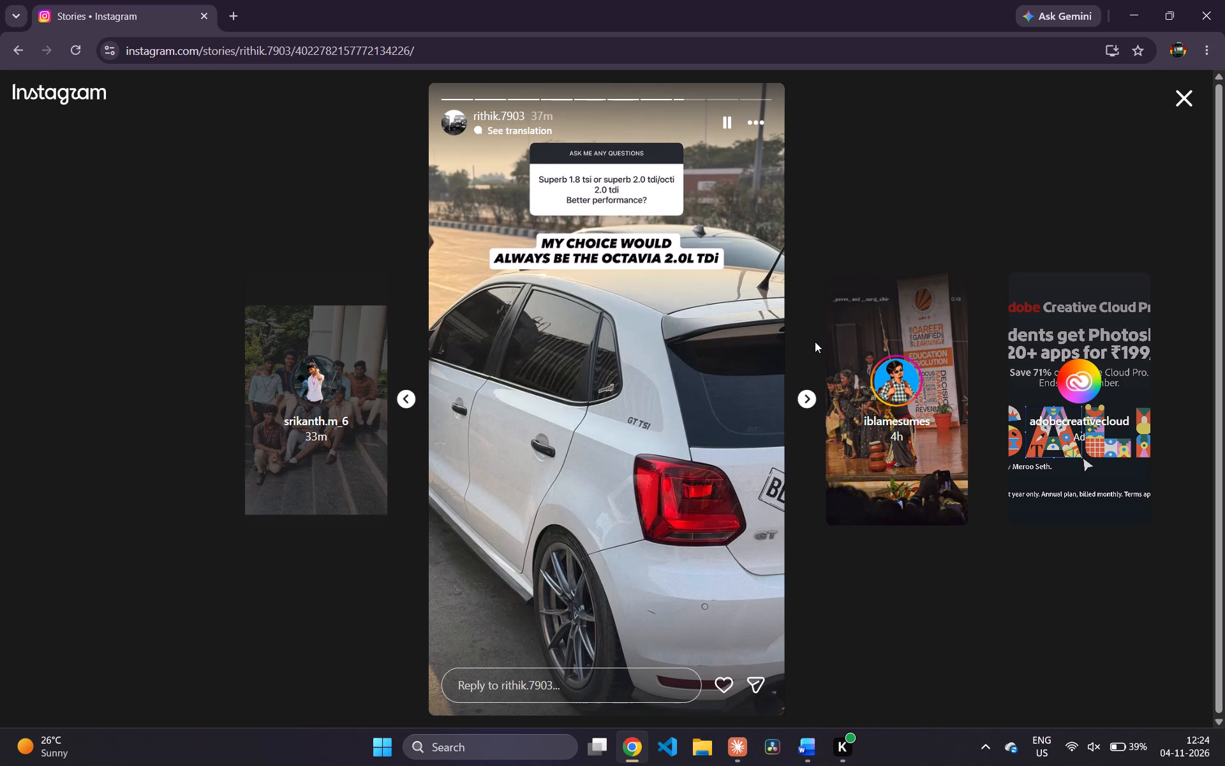
click(609, 395)
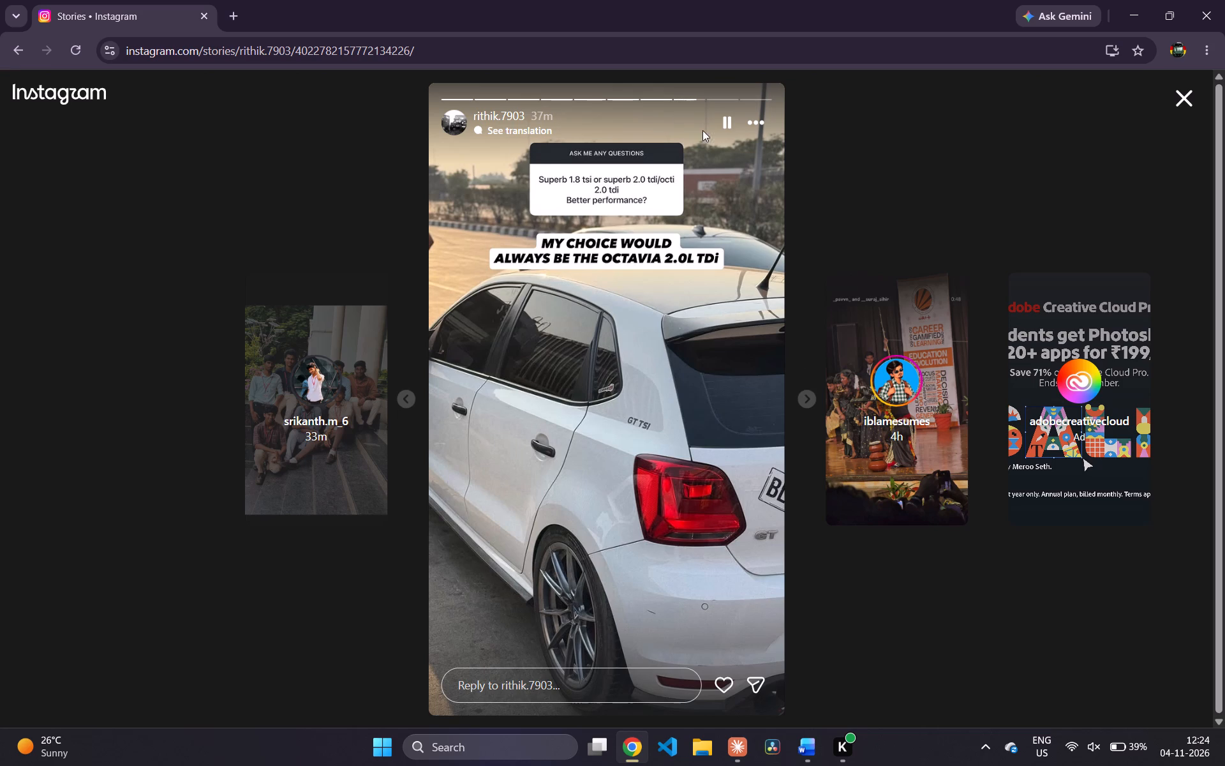
click(726, 118)
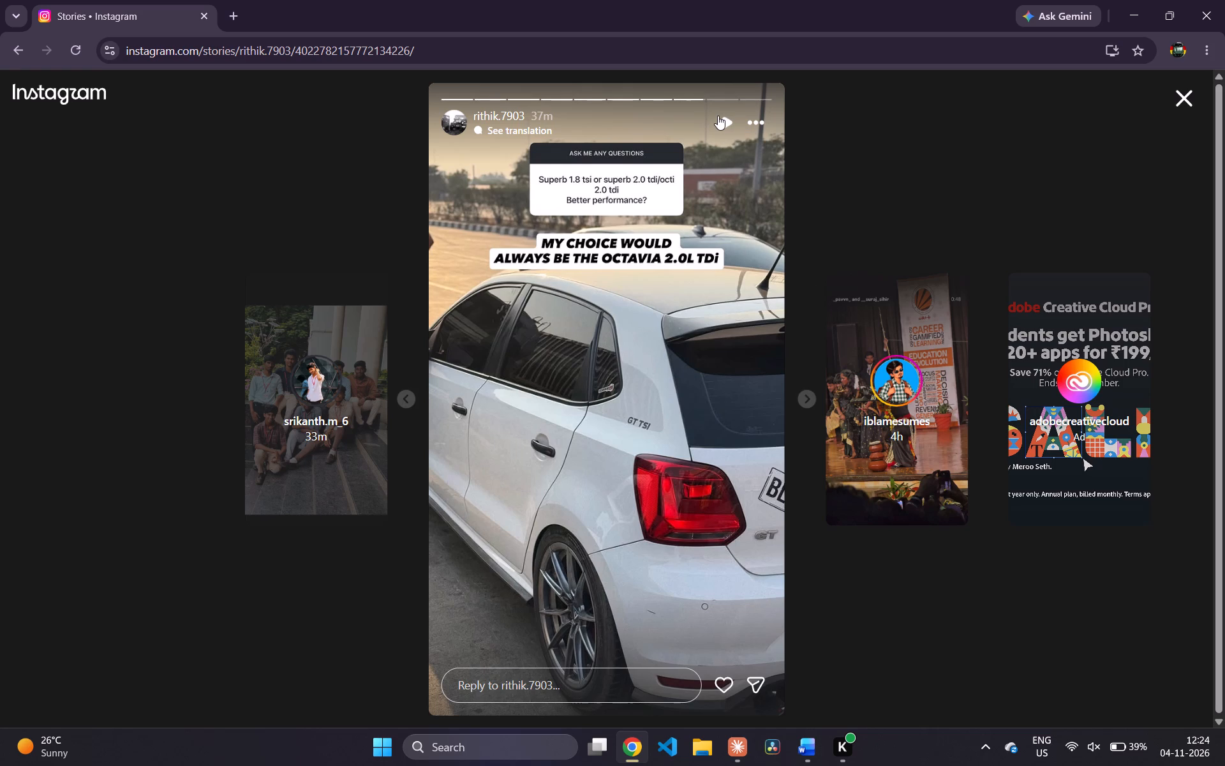
click(722, 121)
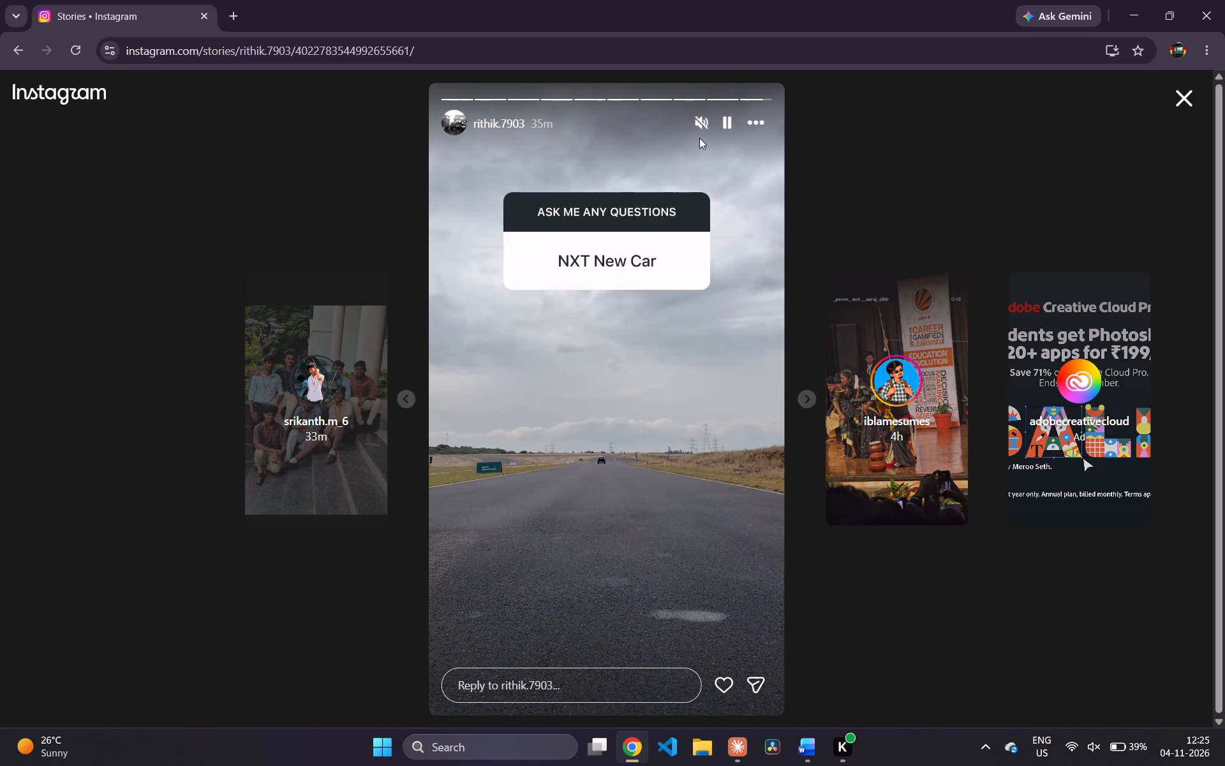
click(402, 407)
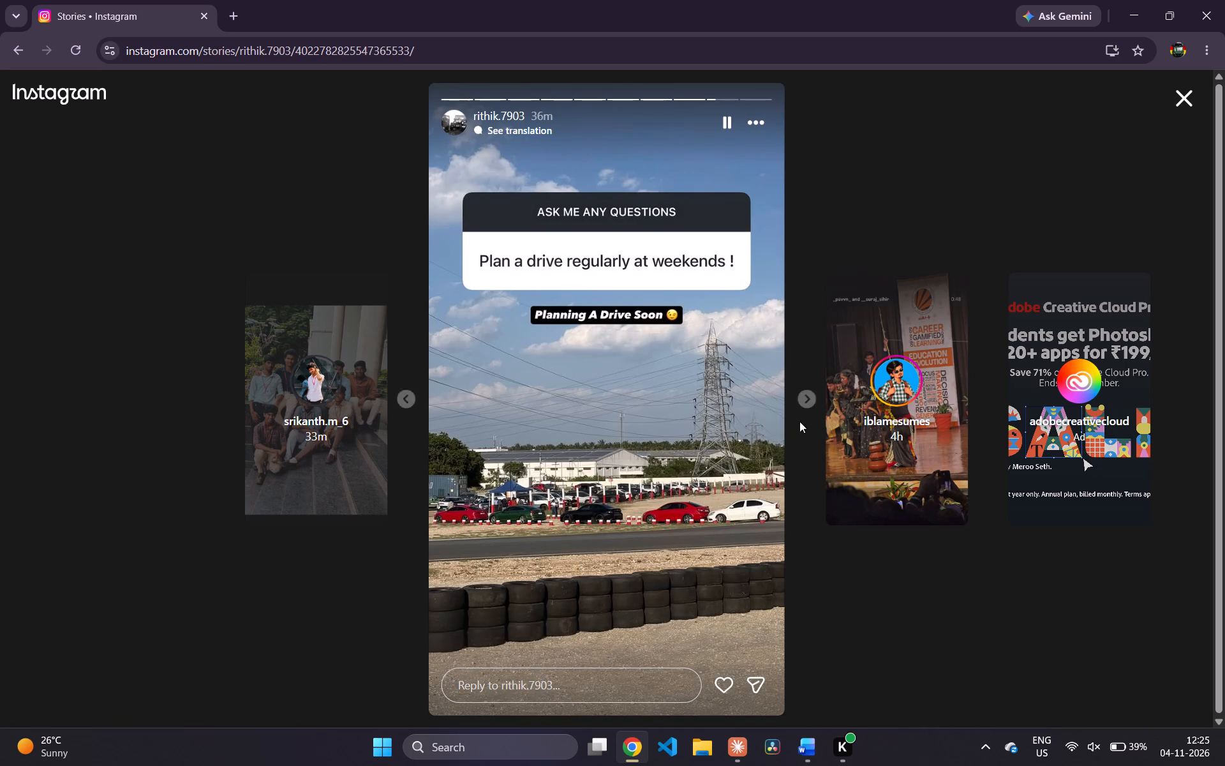
click(808, 402)
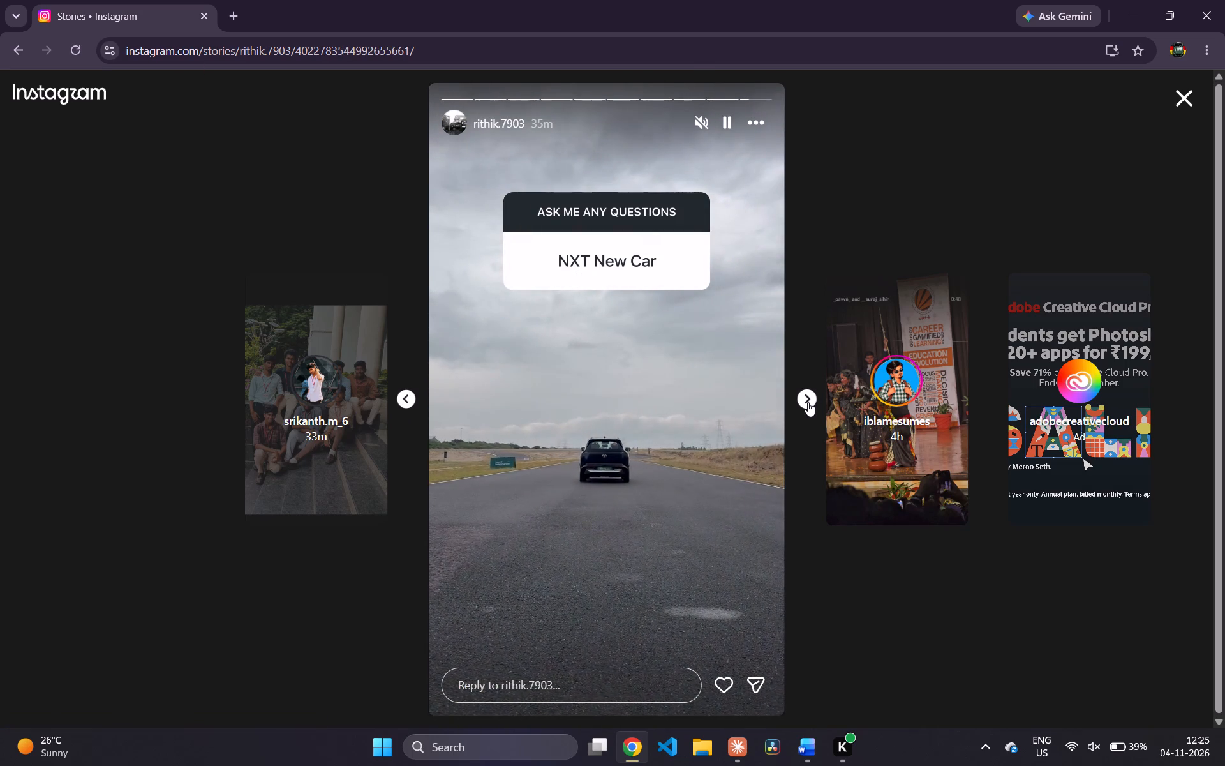
click(896, 432)
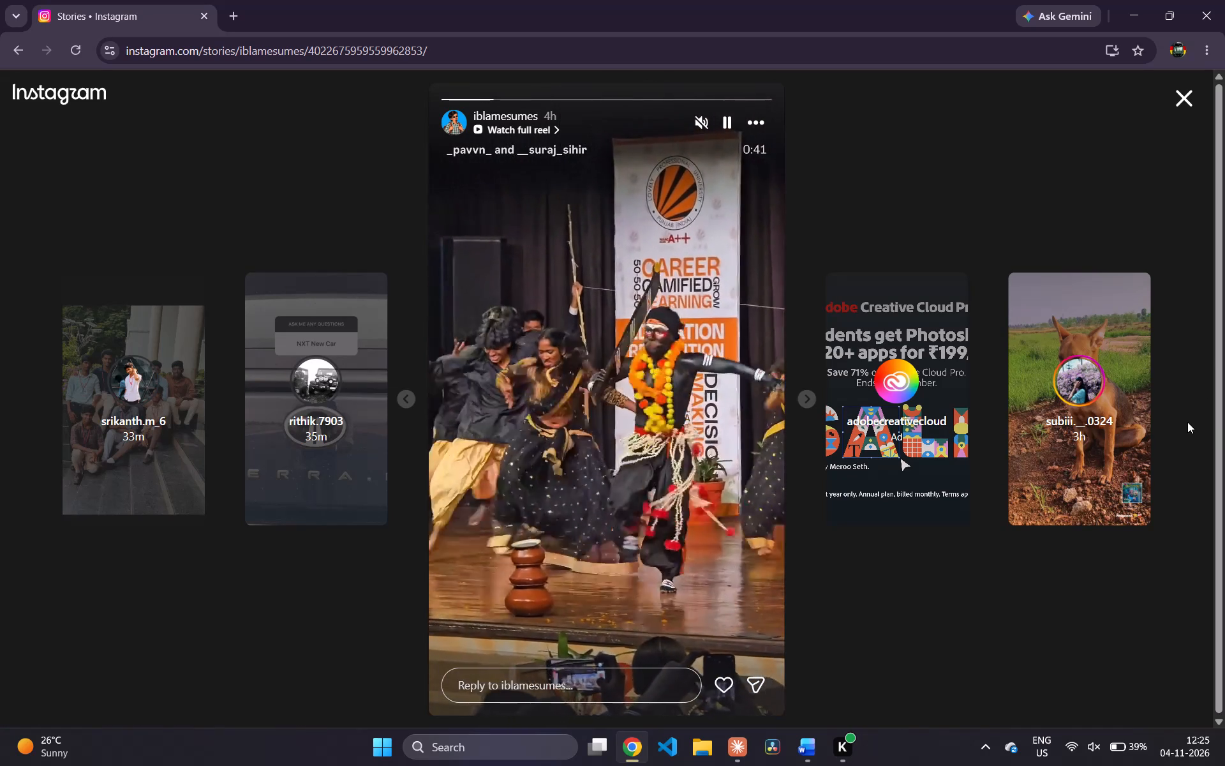
click(1067, 399)
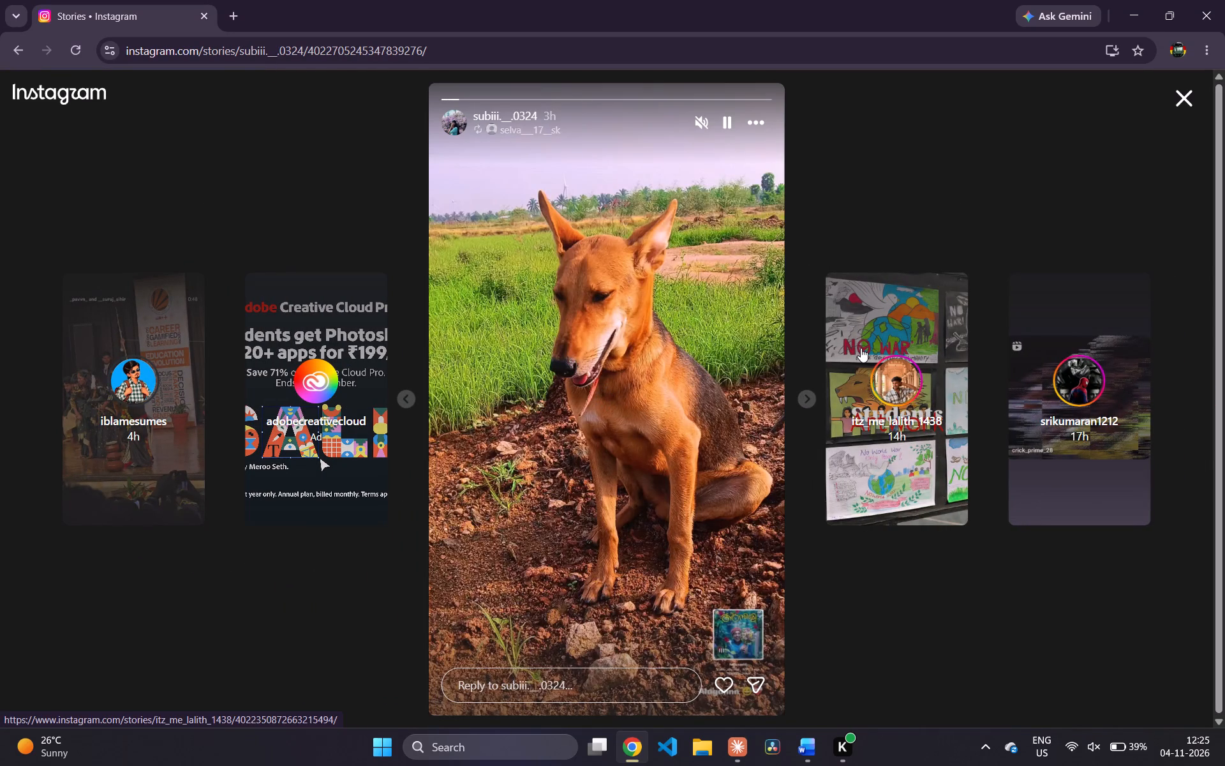
click(861, 348)
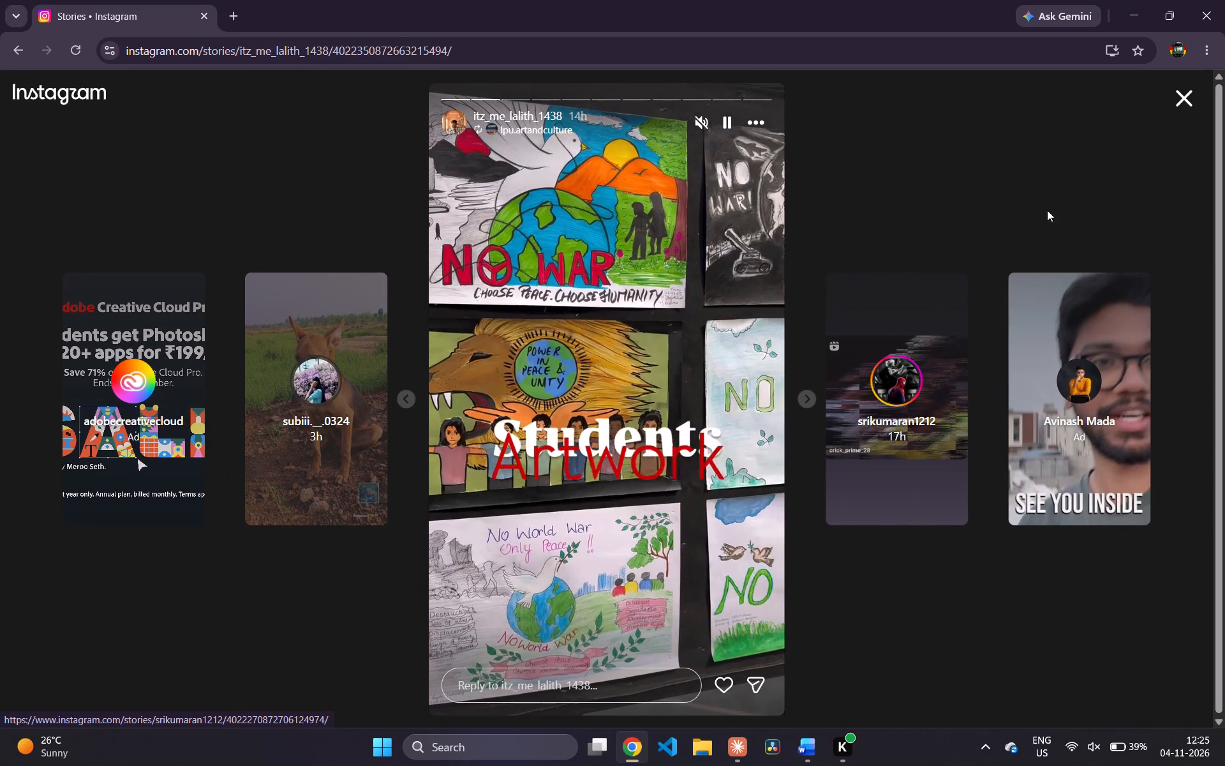
click(1186, 108)
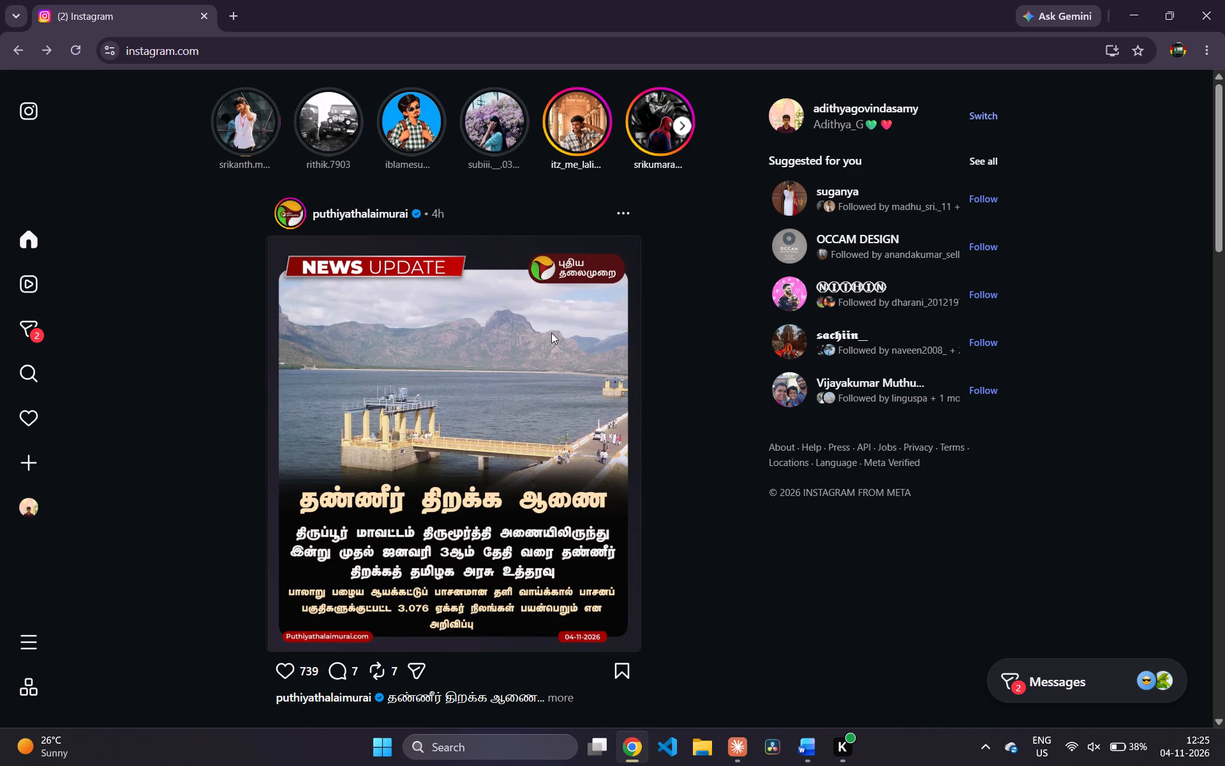
Browse the posts in the Instagram home feed and return to its top.
scroll(551, 333, down, 3)
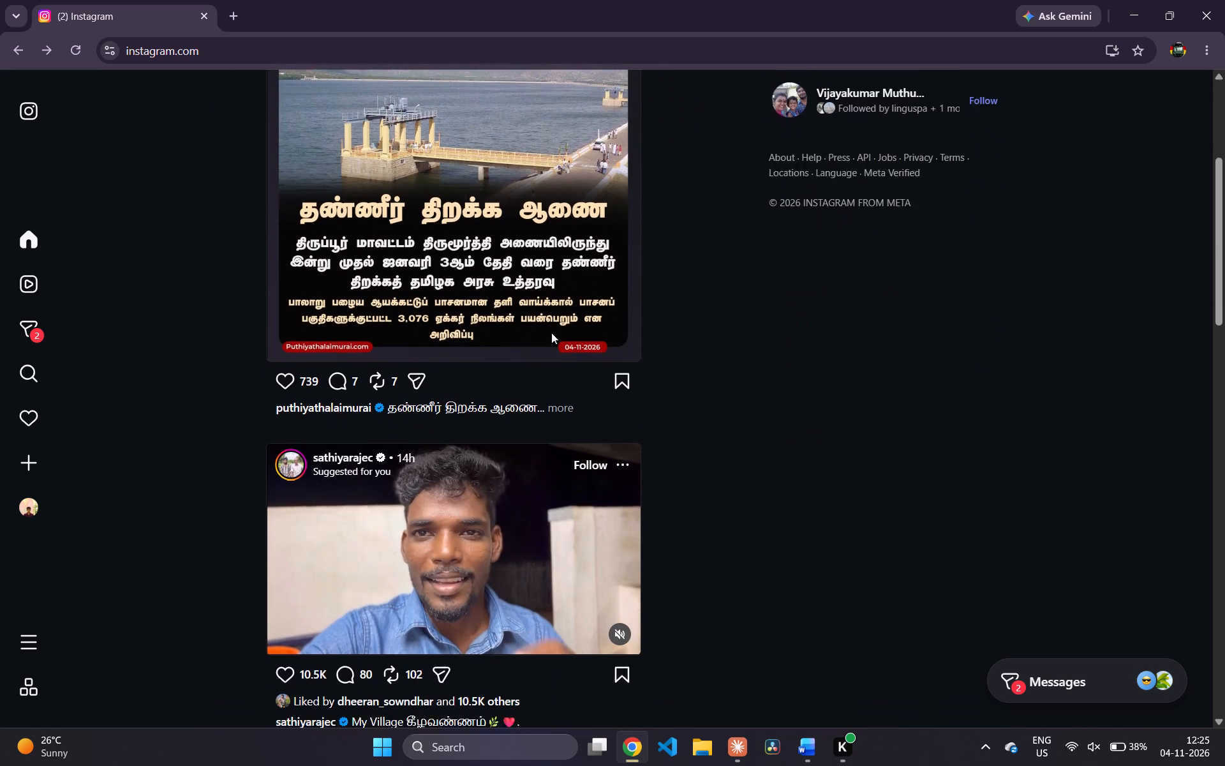
scroll(551, 333, down, 2)
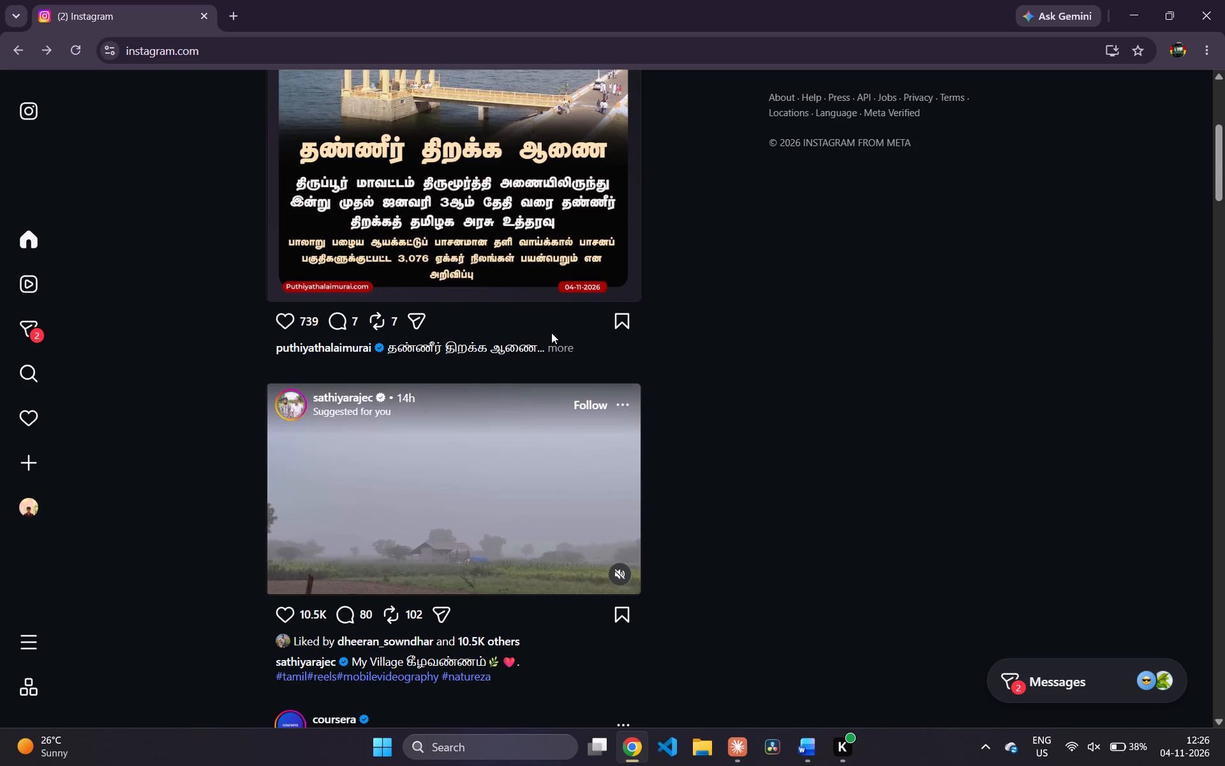
scroll(551, 333, down, 2)
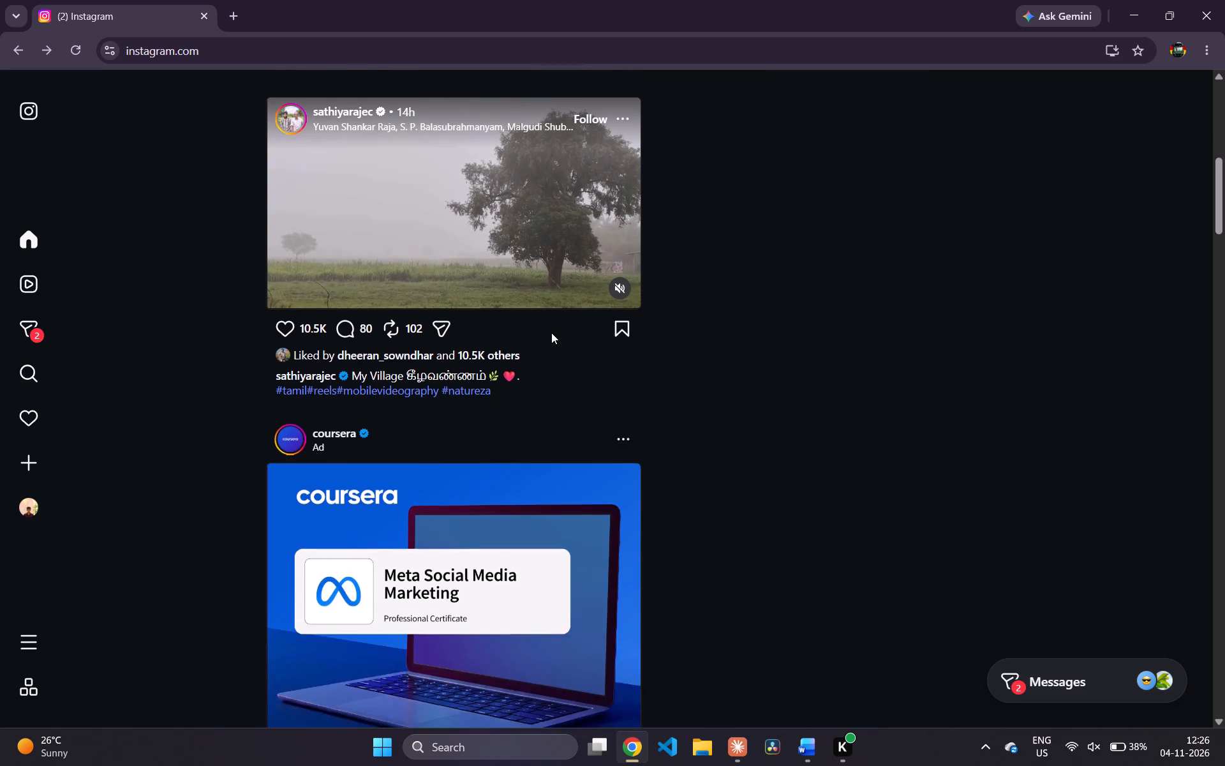
scroll(551, 333, down, 4)
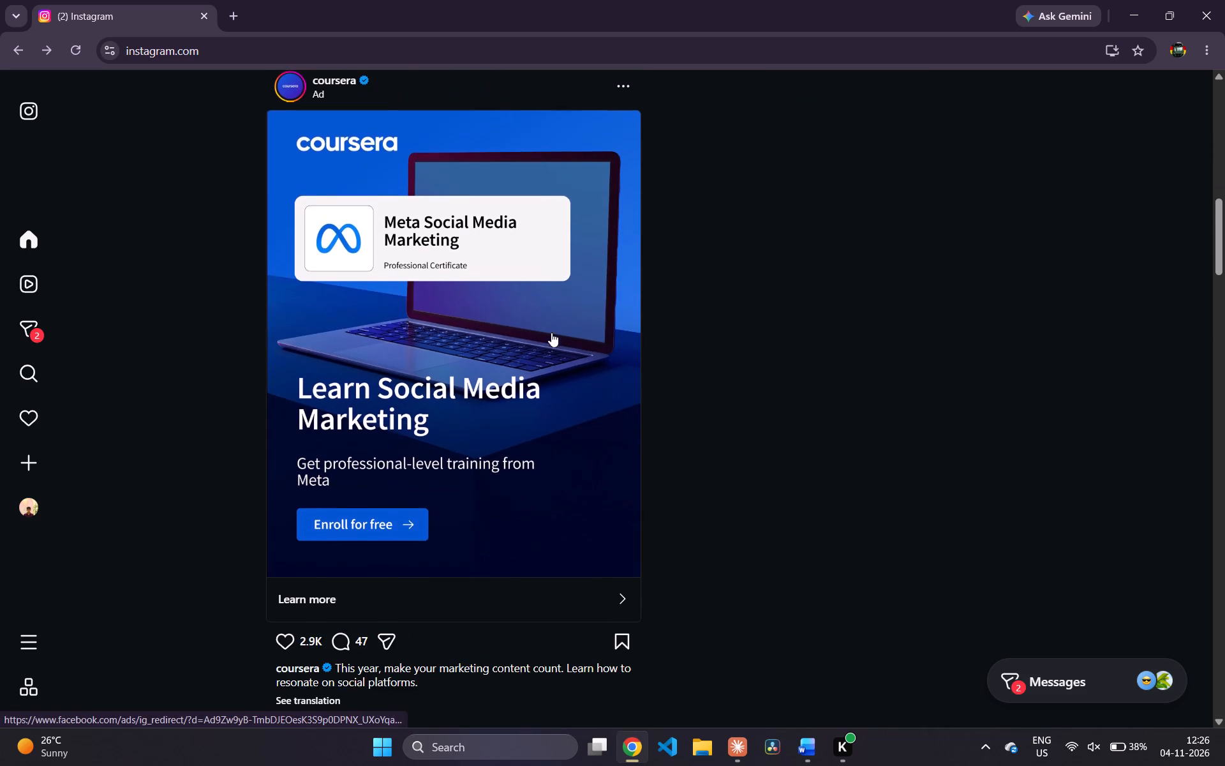
scroll(551, 333, down, 2)
scroll(575, 271, up, 2)
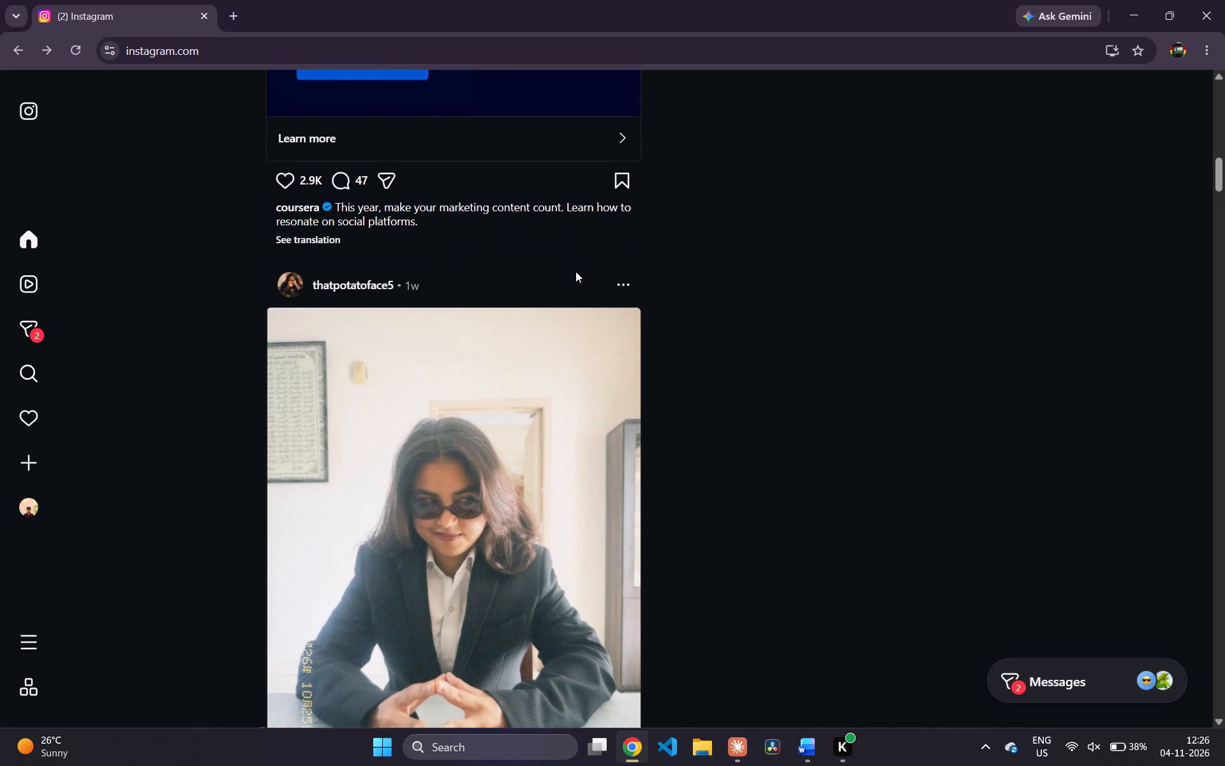
scroll(575, 271, up, 7)
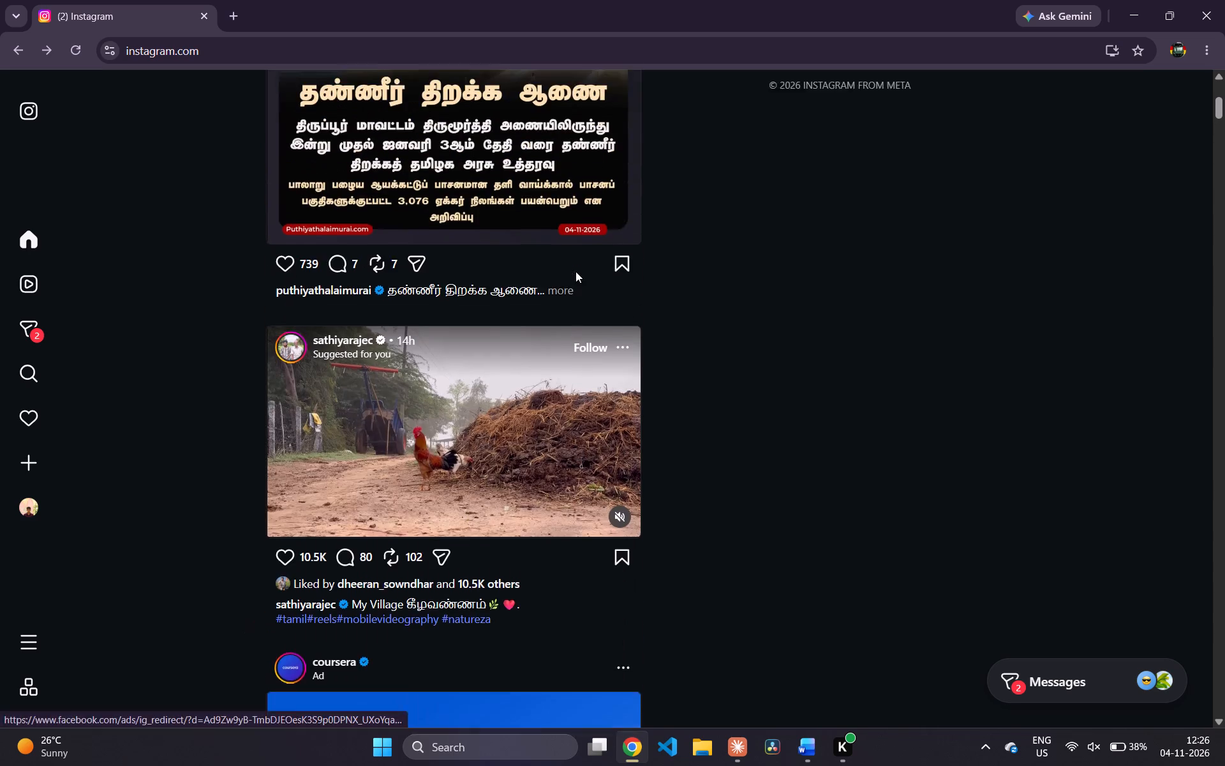
scroll(567, 333, up, 4)
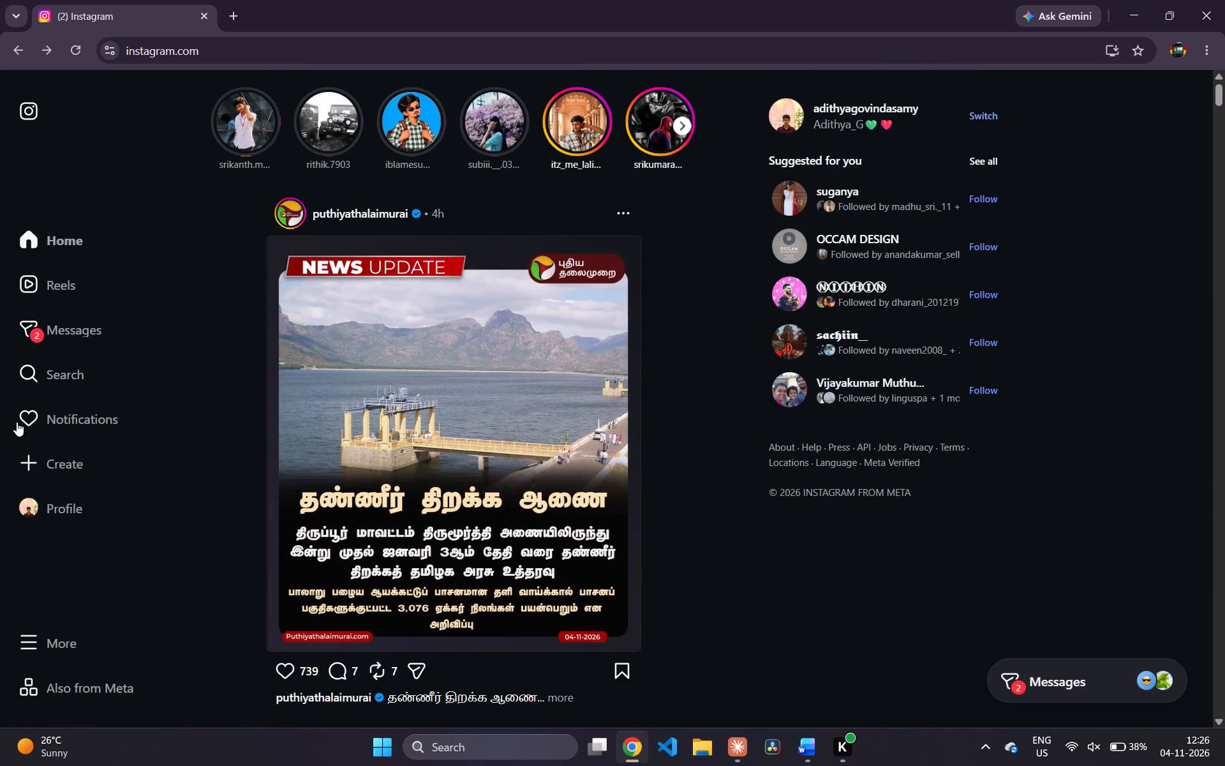
Open Instagram's search and remove the account listed under recent searches.
click(22, 366)
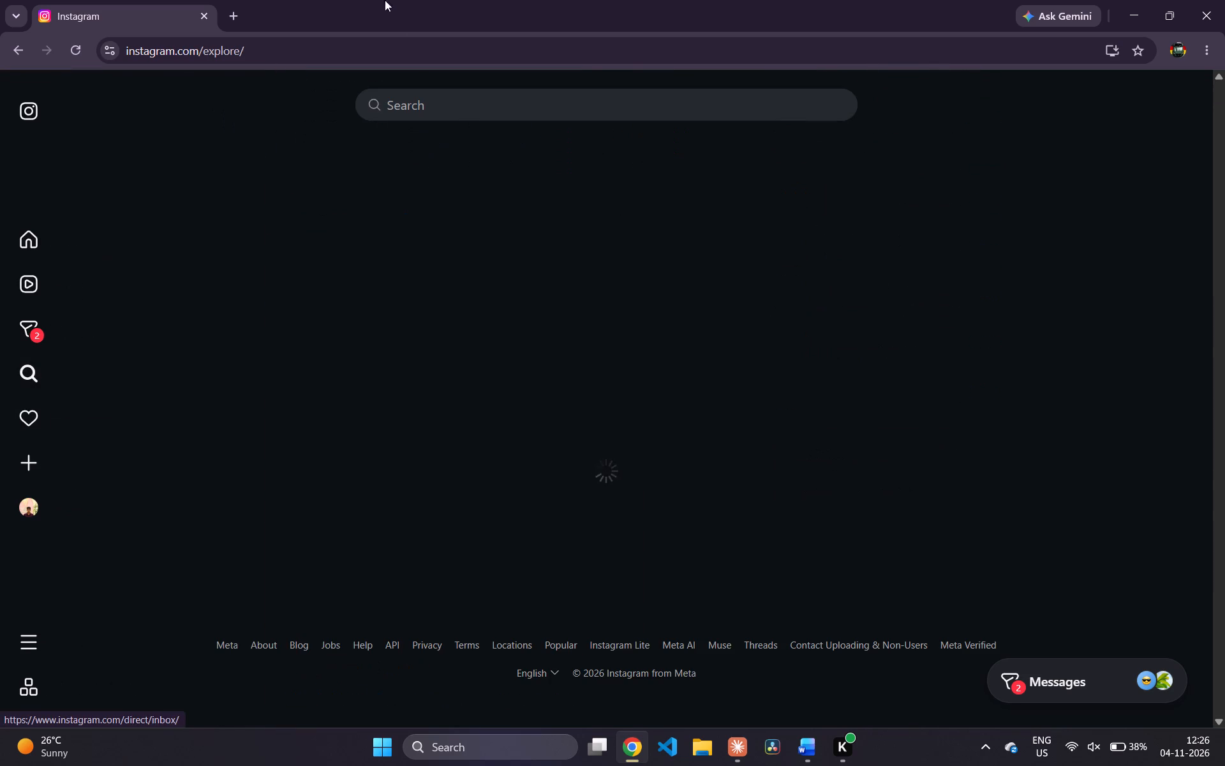
click(452, 116)
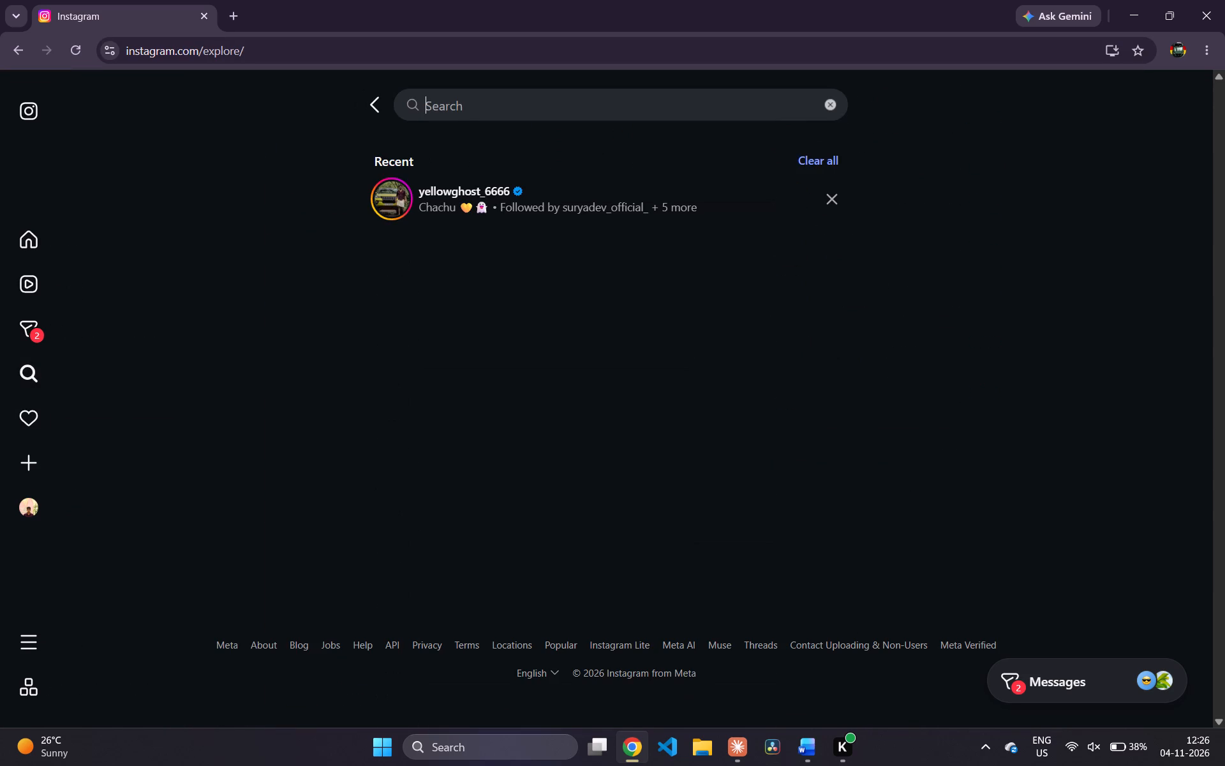
click(840, 201)
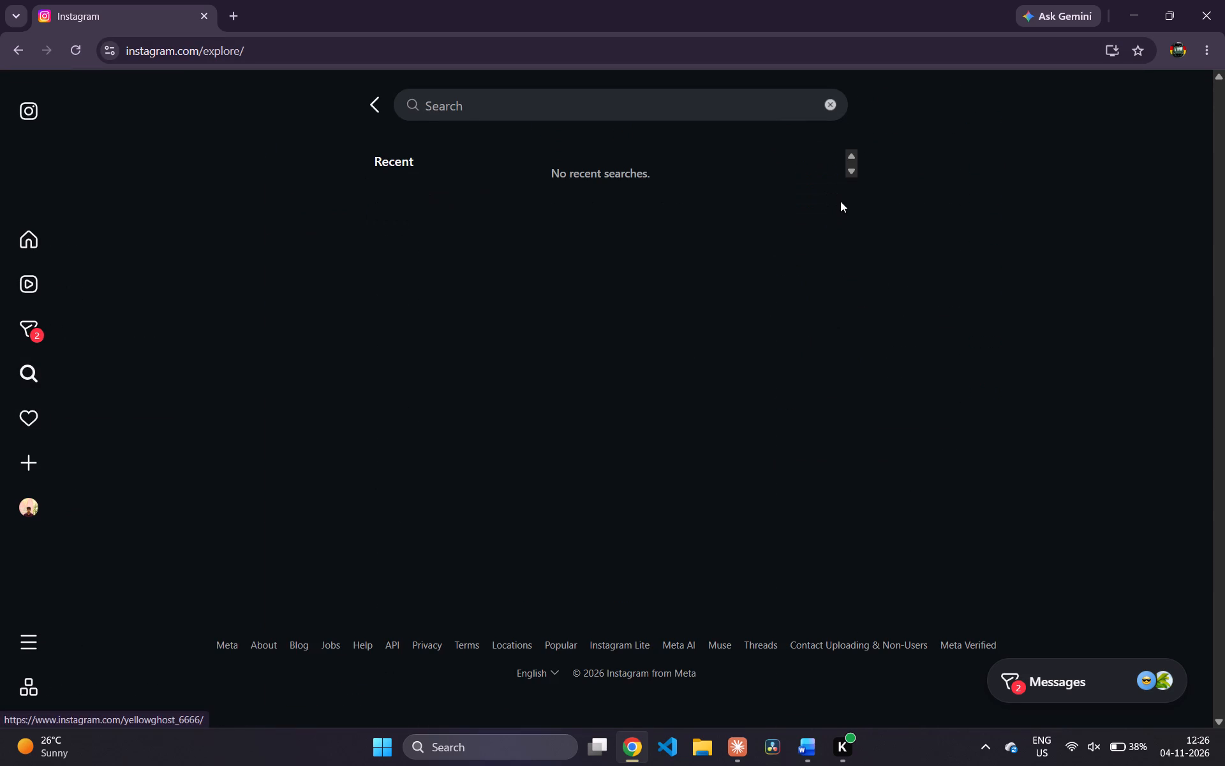
Start a new search in Instagram's search field.
click(763, 101)
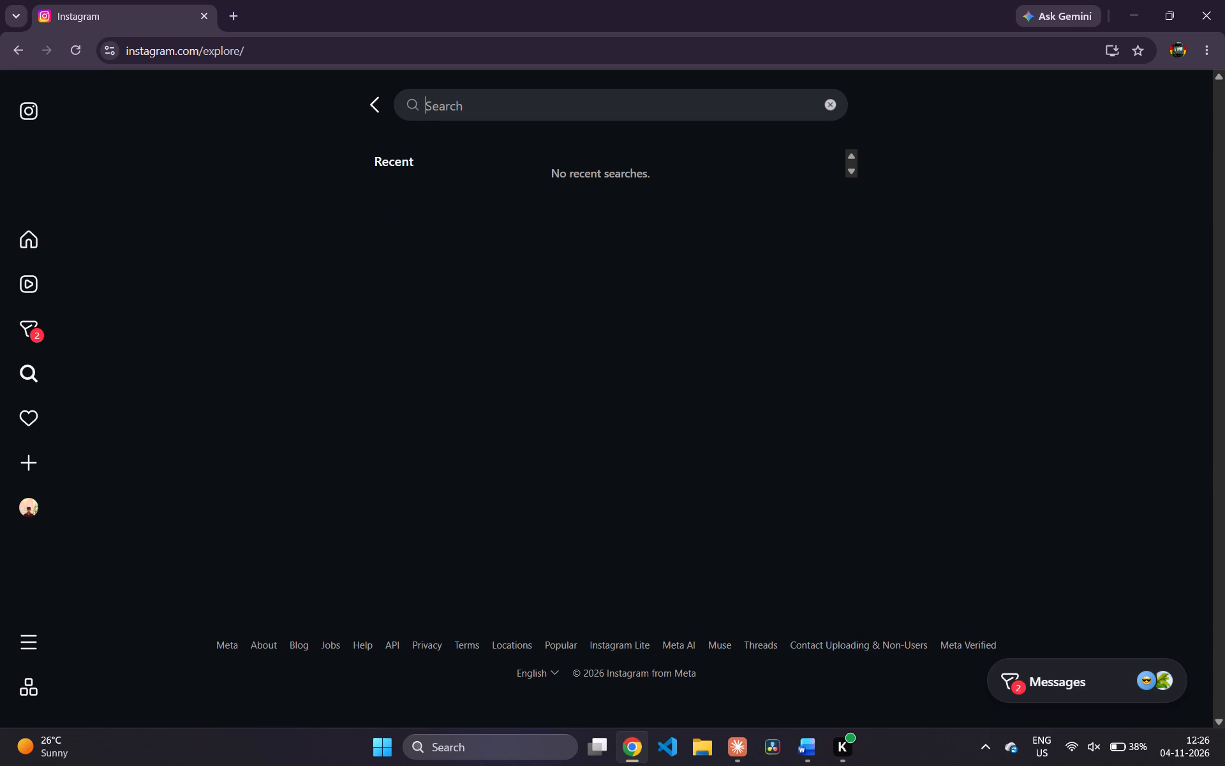